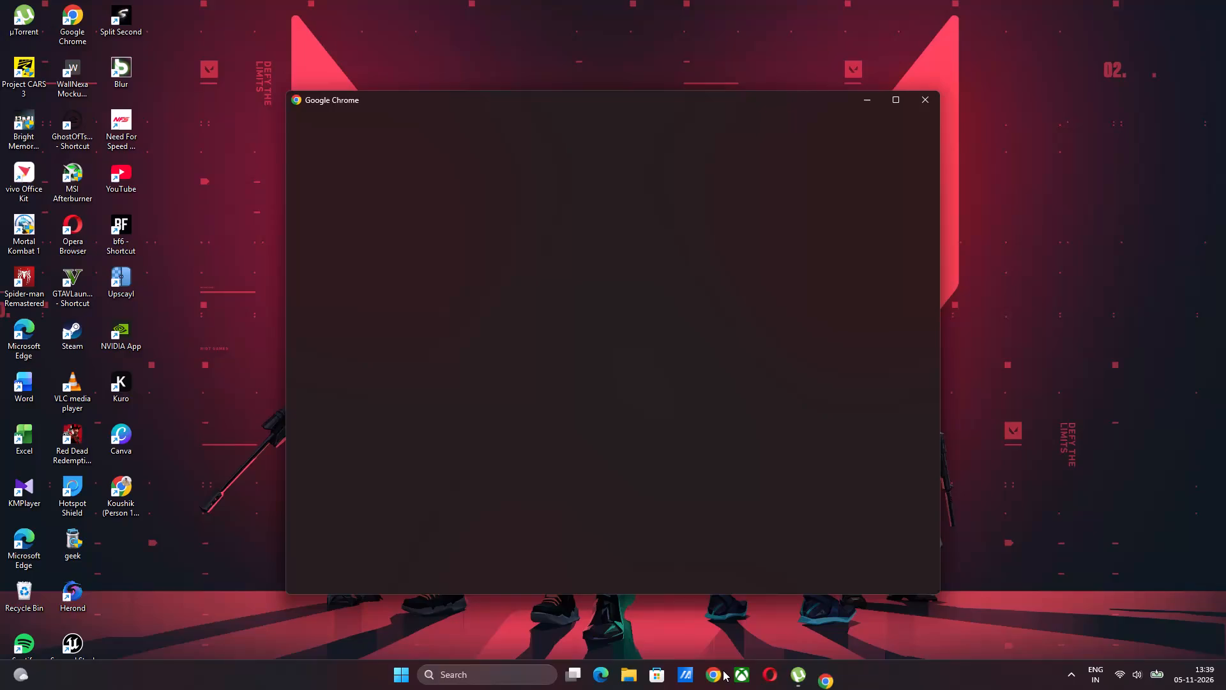
Open the browser with the Person 1 profile and go to etsy.com.
click(683, 364)
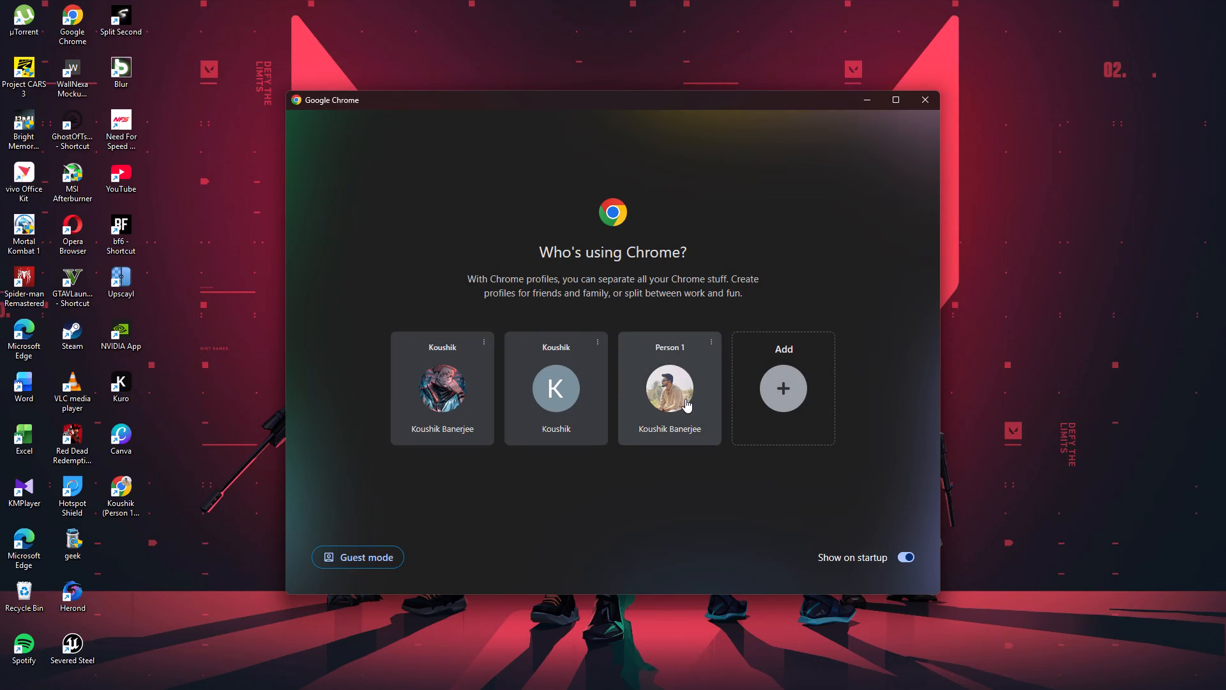
click(685, 394)
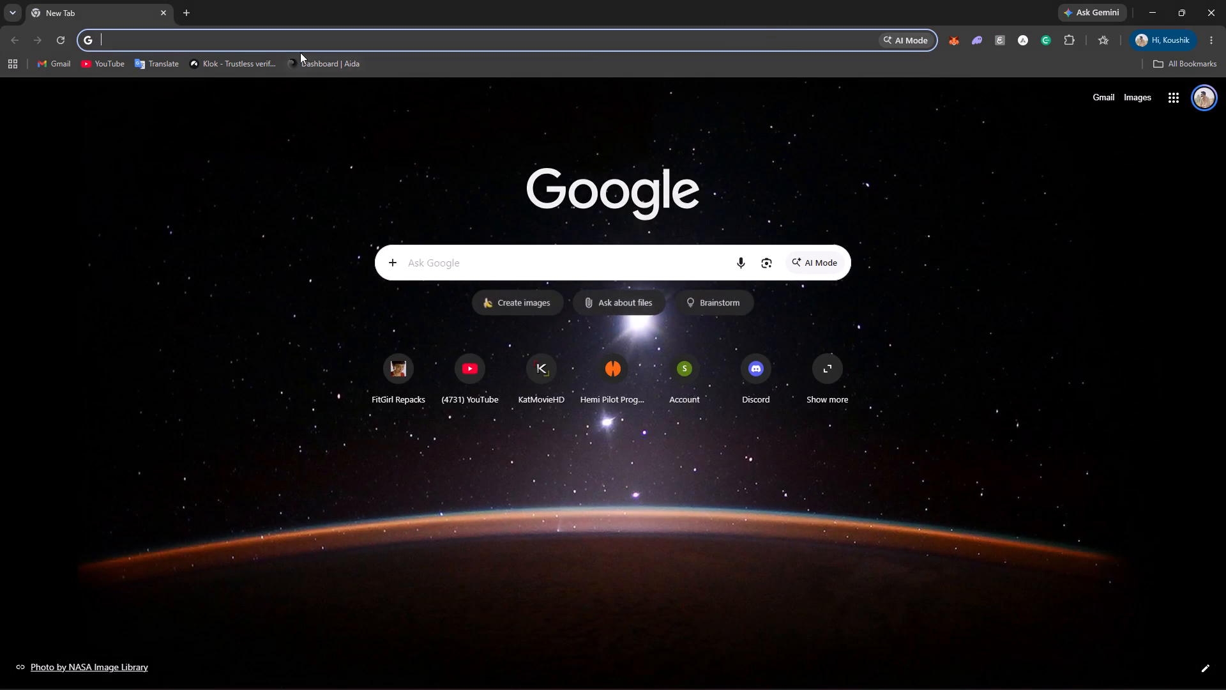
click(305, 42)
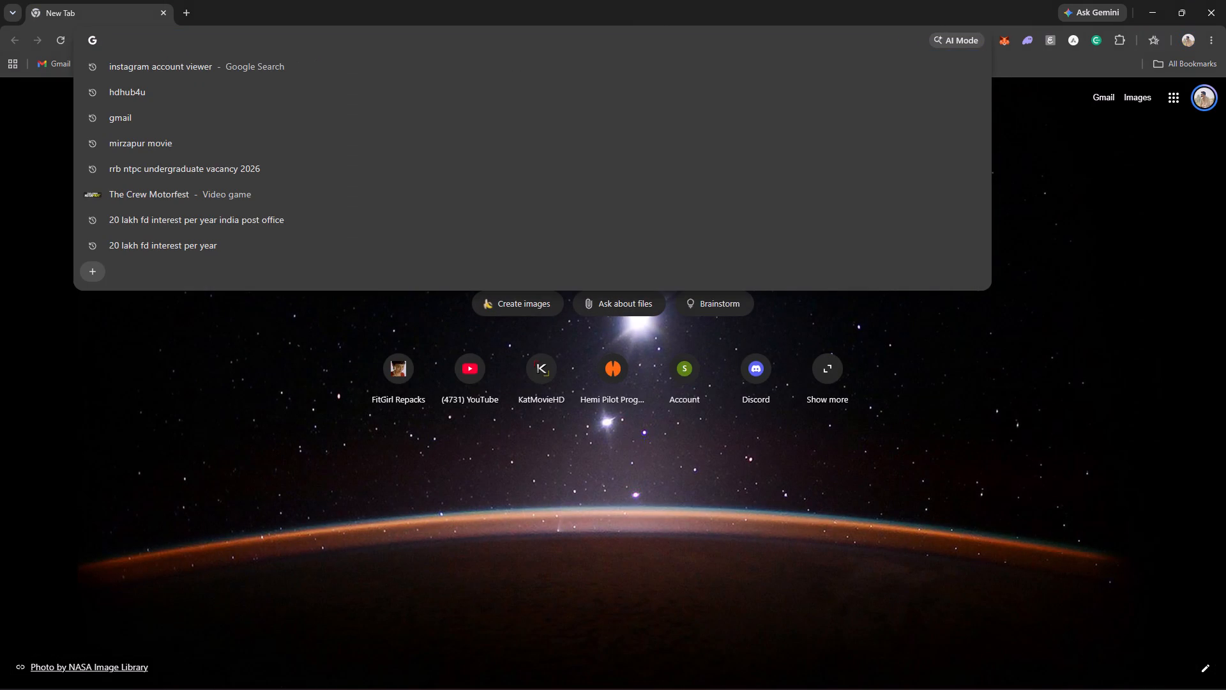
text(et)
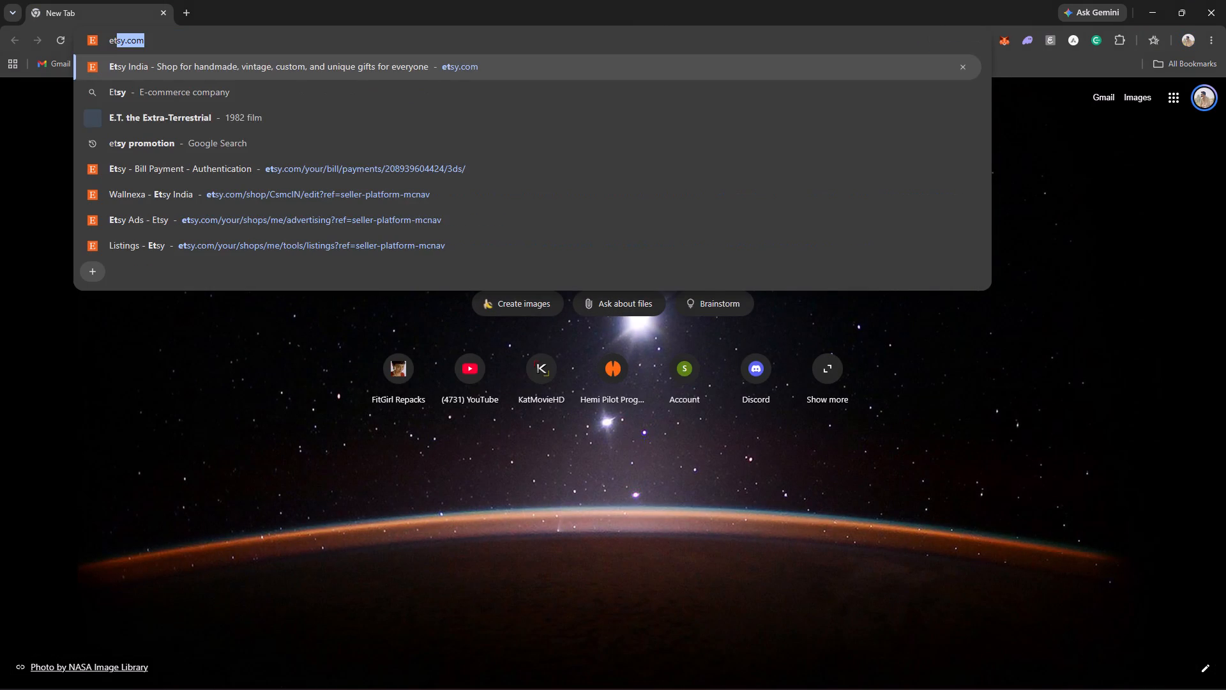
key(Return)
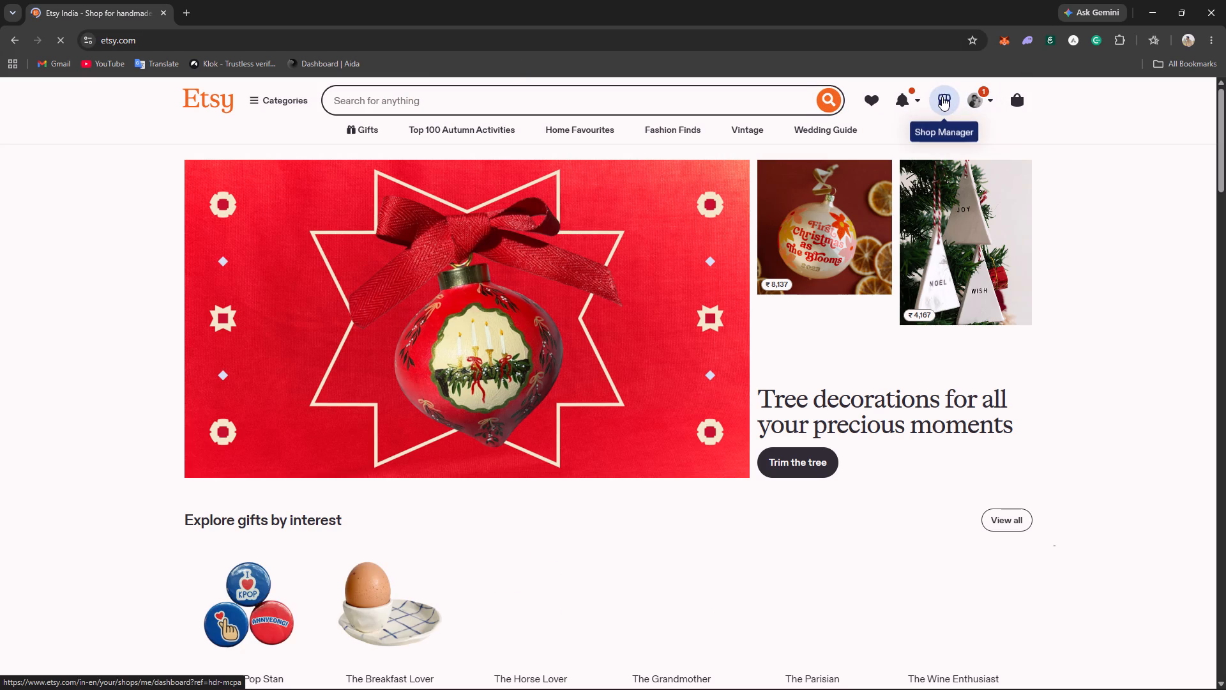
Open the Listings page in Etsy's Shop Manager and look through the first page of wall art listings.
click(942, 96)
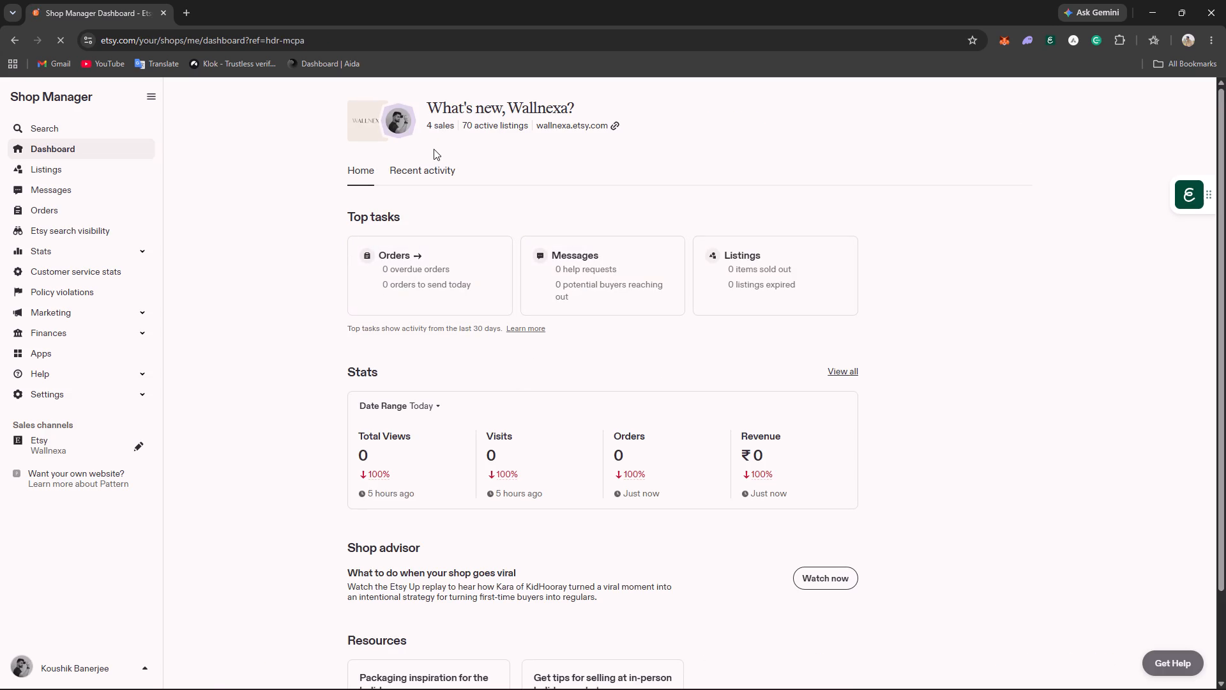
click(48, 174)
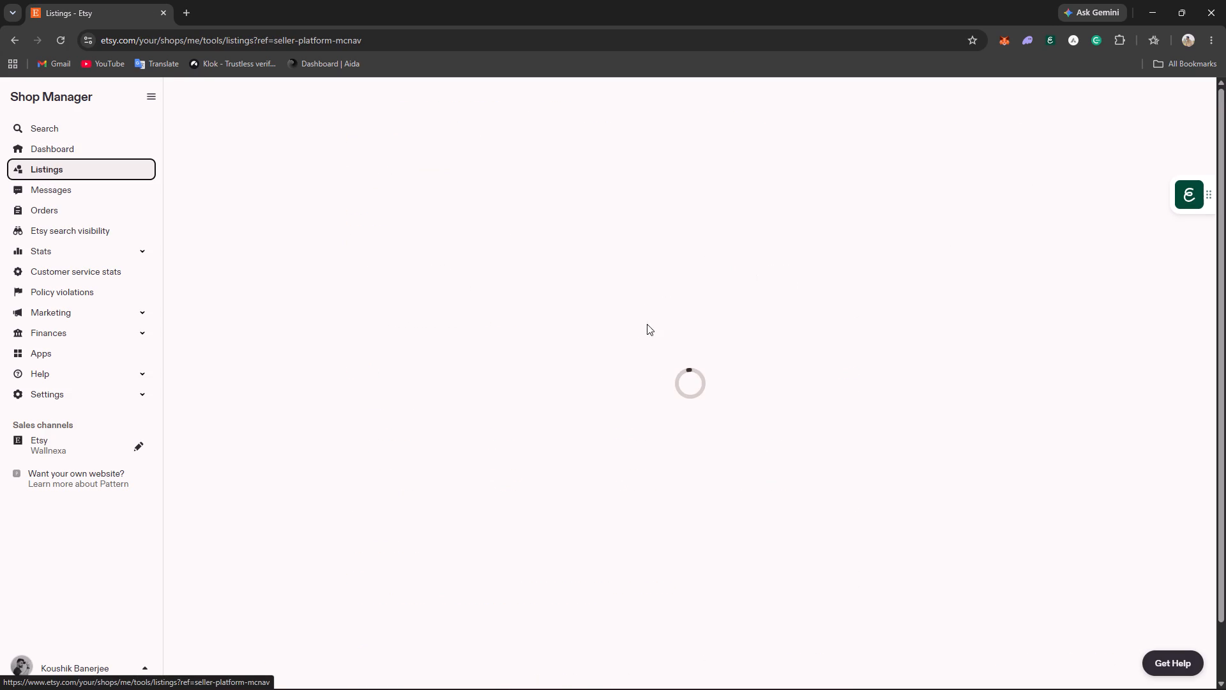
scroll(549, 301, down, 8)
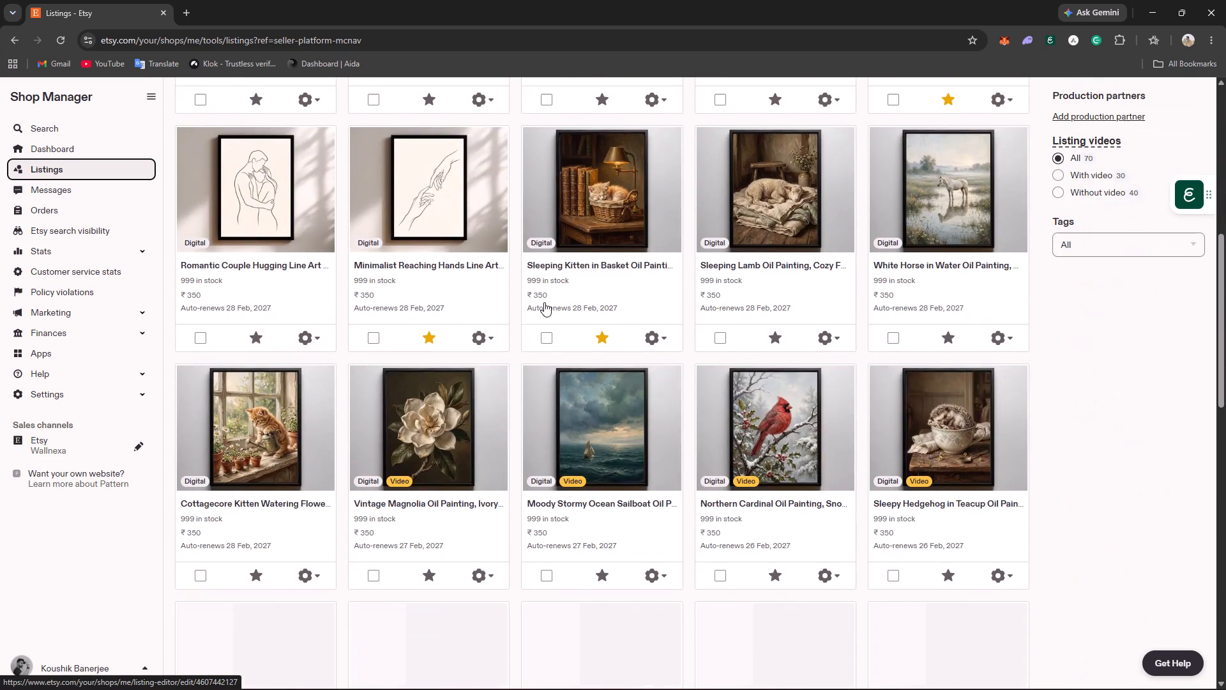
scroll(544, 301, down, 9)
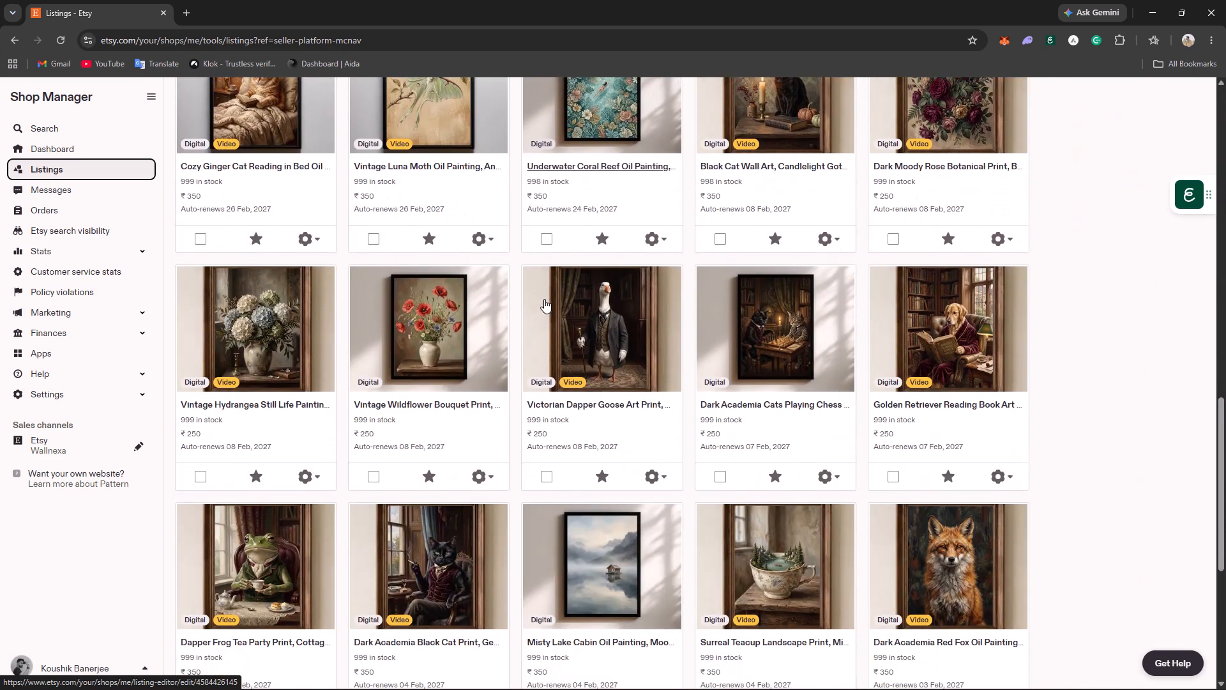
scroll(544, 299, down, 7)
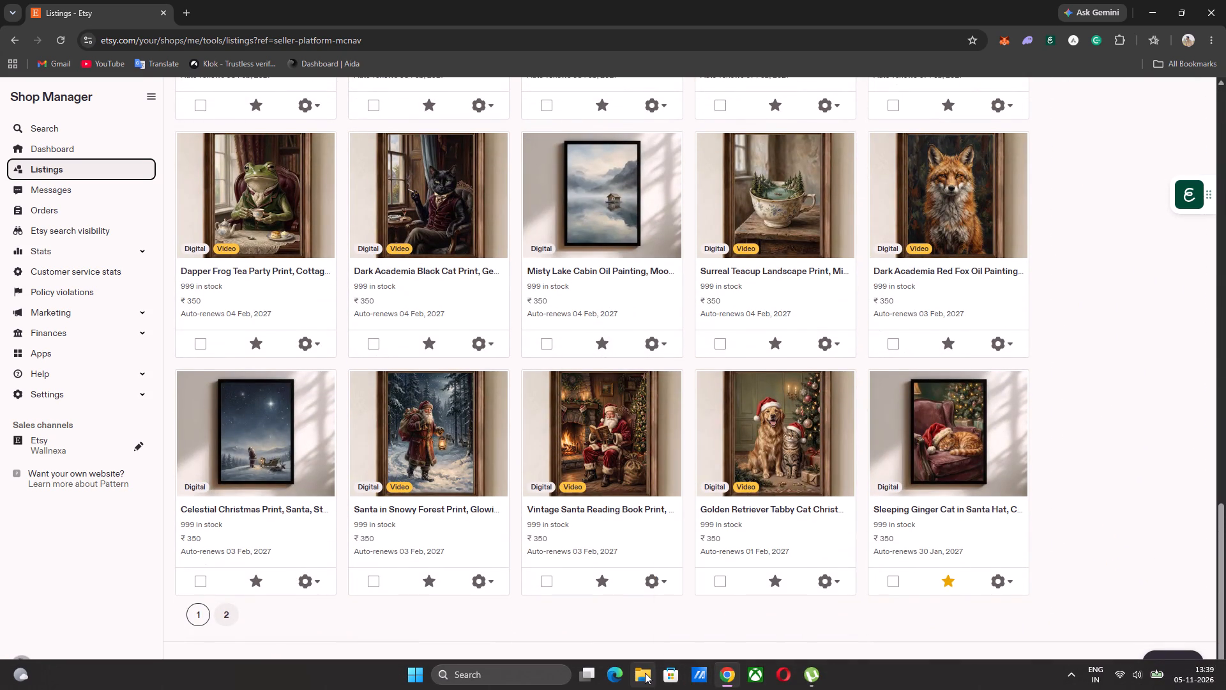
Switch to File Explorer and open the WallNexa_Mockups folder on New Volume (E:).
click(644, 673)
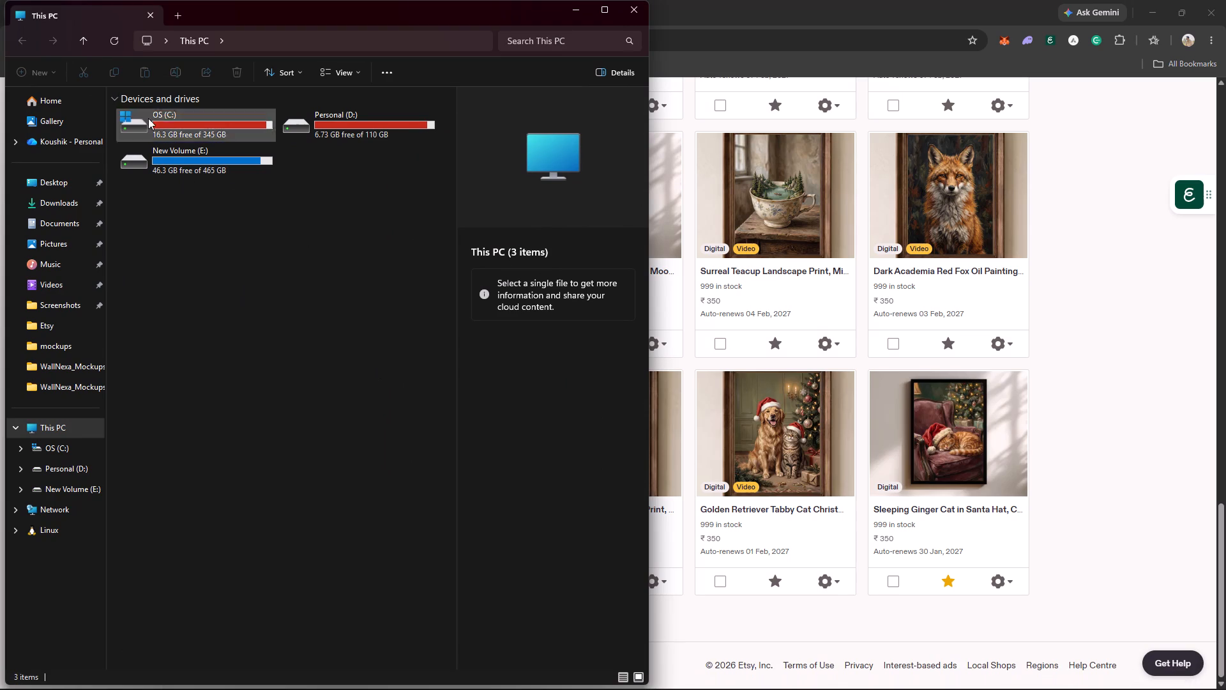
click(116, 38)
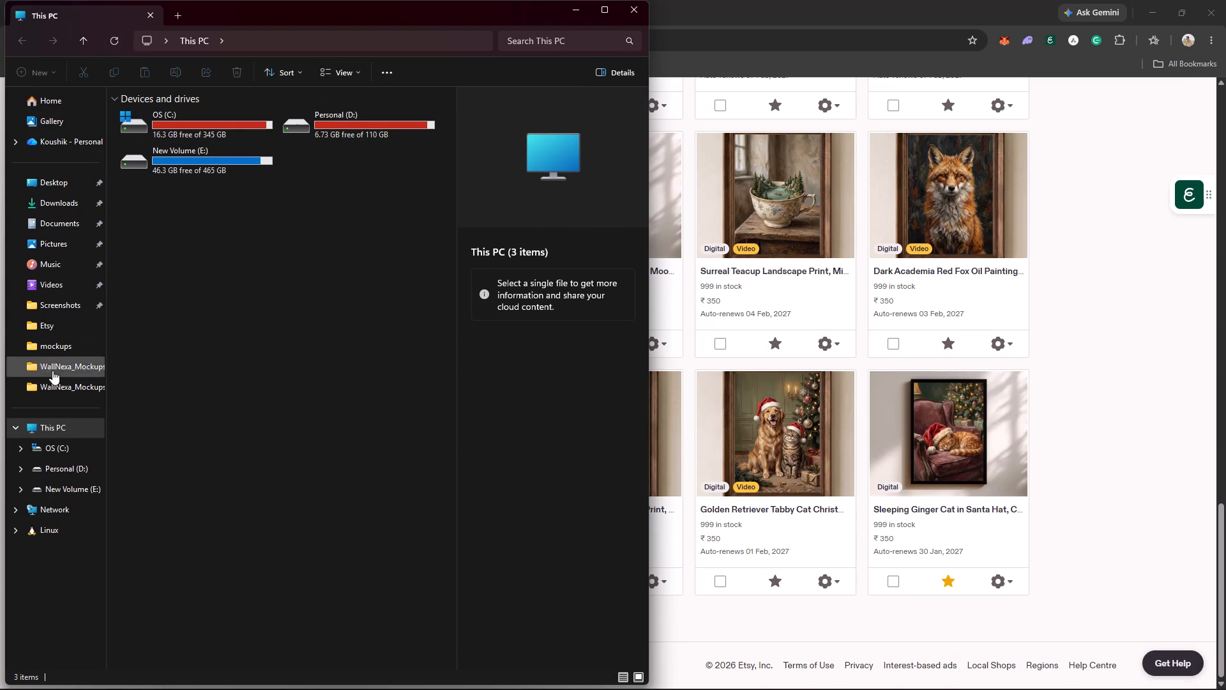
click(64, 470)
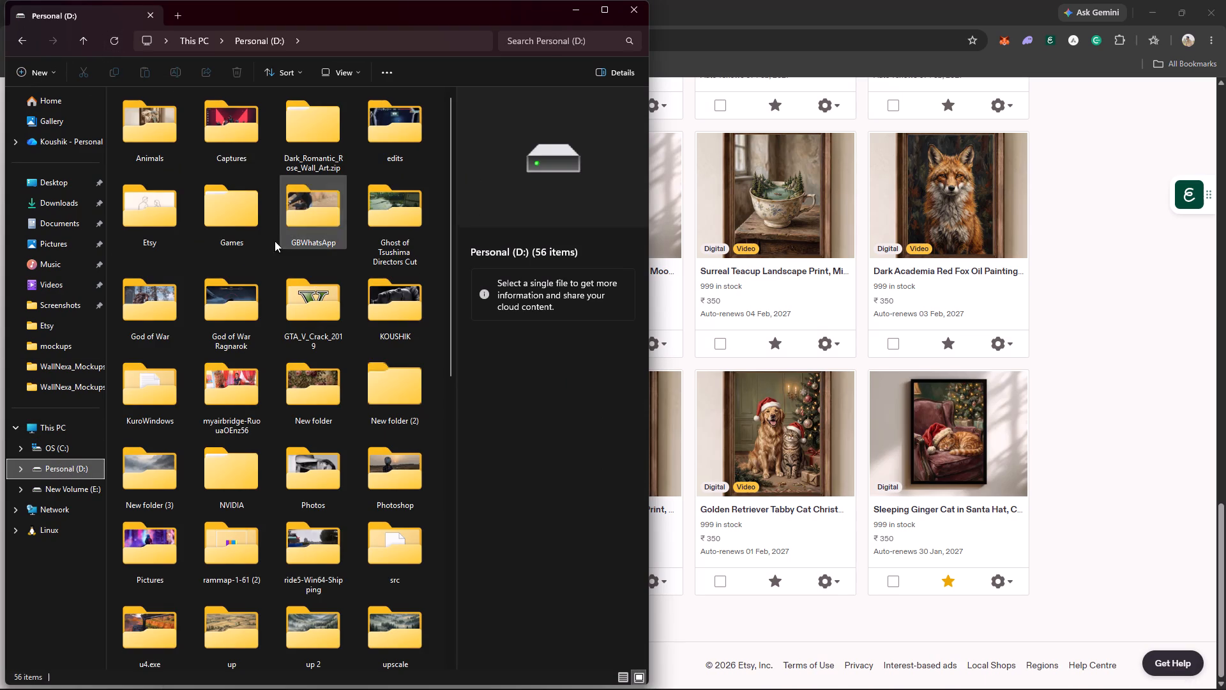
click(163, 211)
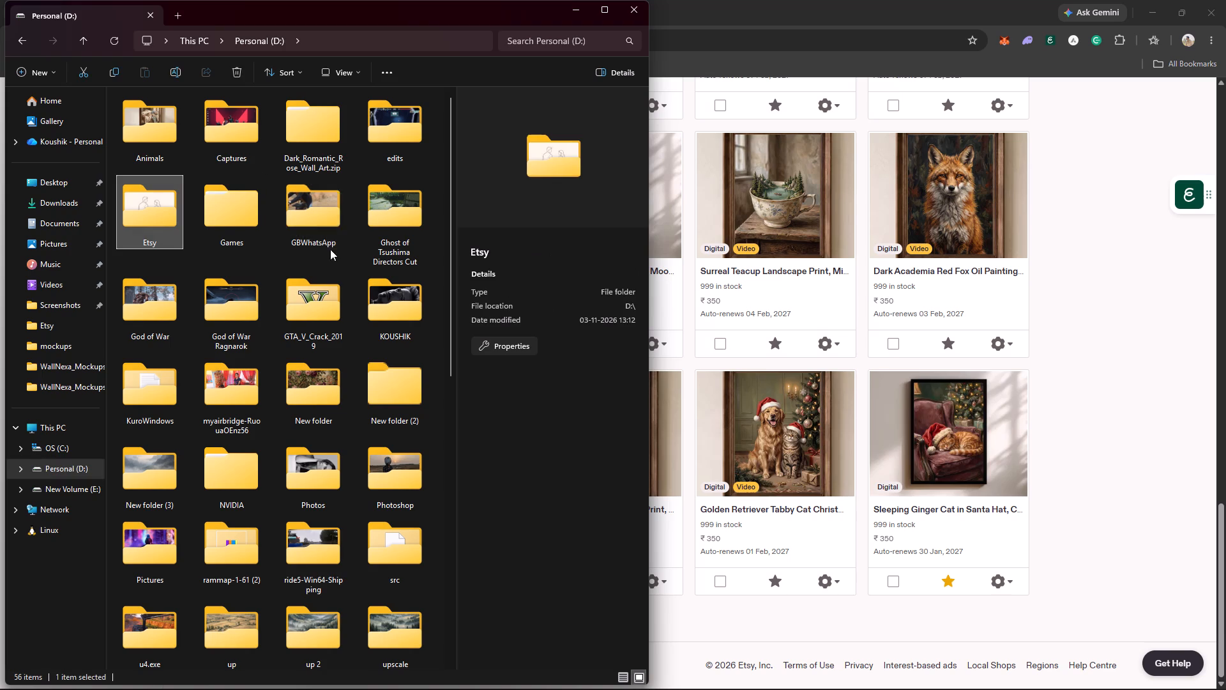
click(83, 489)
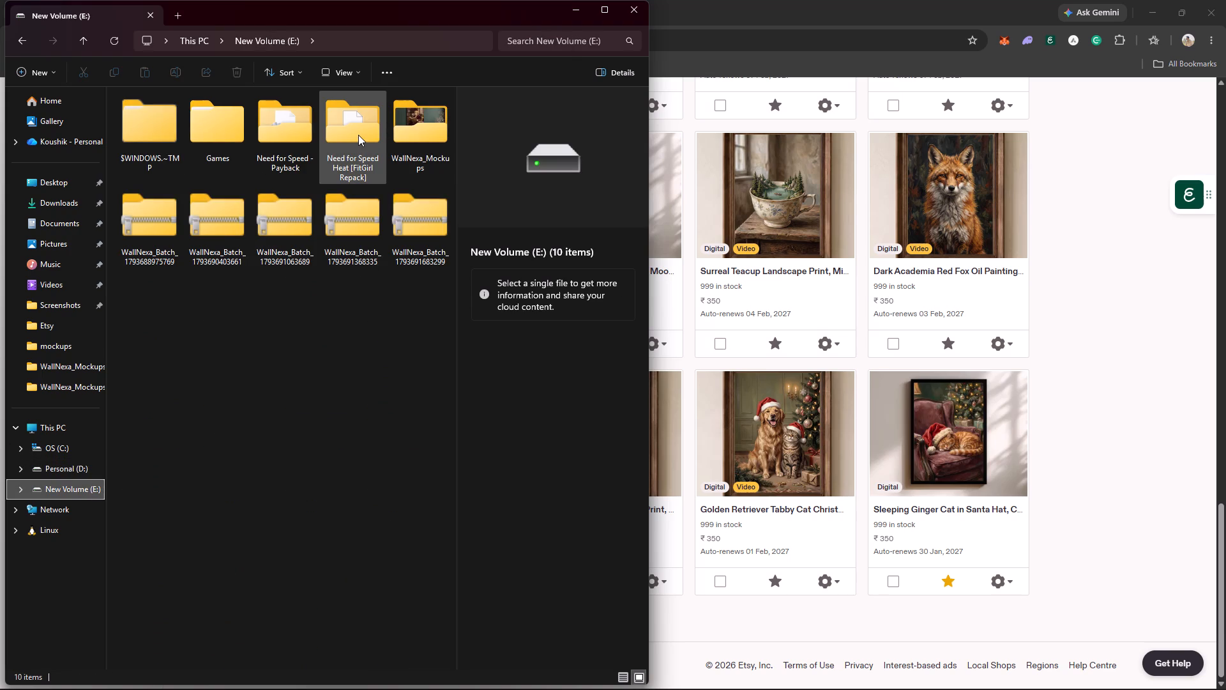
double_click(436, 140)
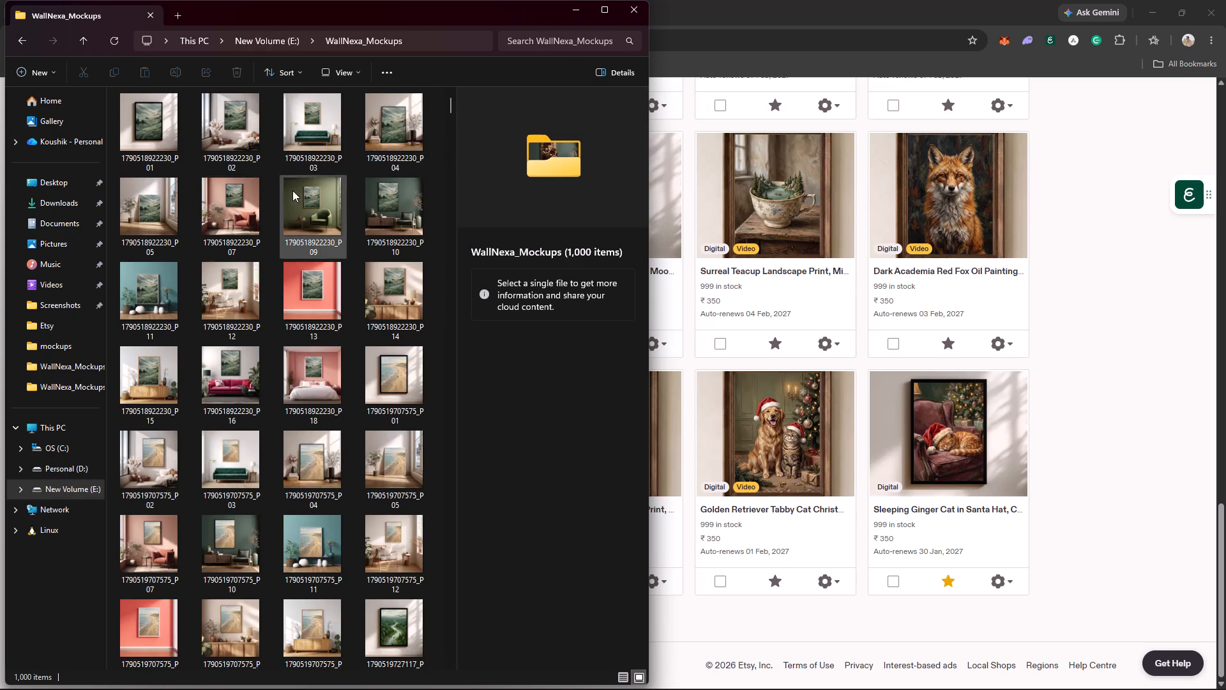
Look through the room mockup images in the WallNexa_Mockups folder to see which artworks they cover.
scroll(296, 190, down, 13)
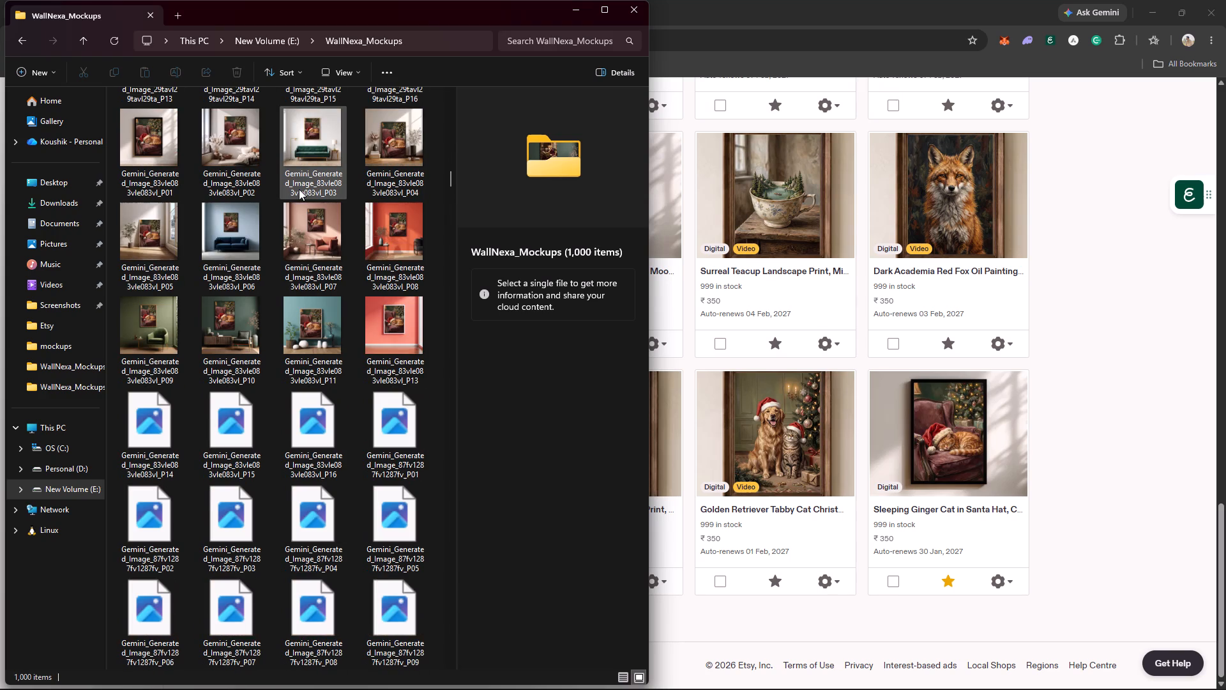
scroll(299, 183, up, 1)
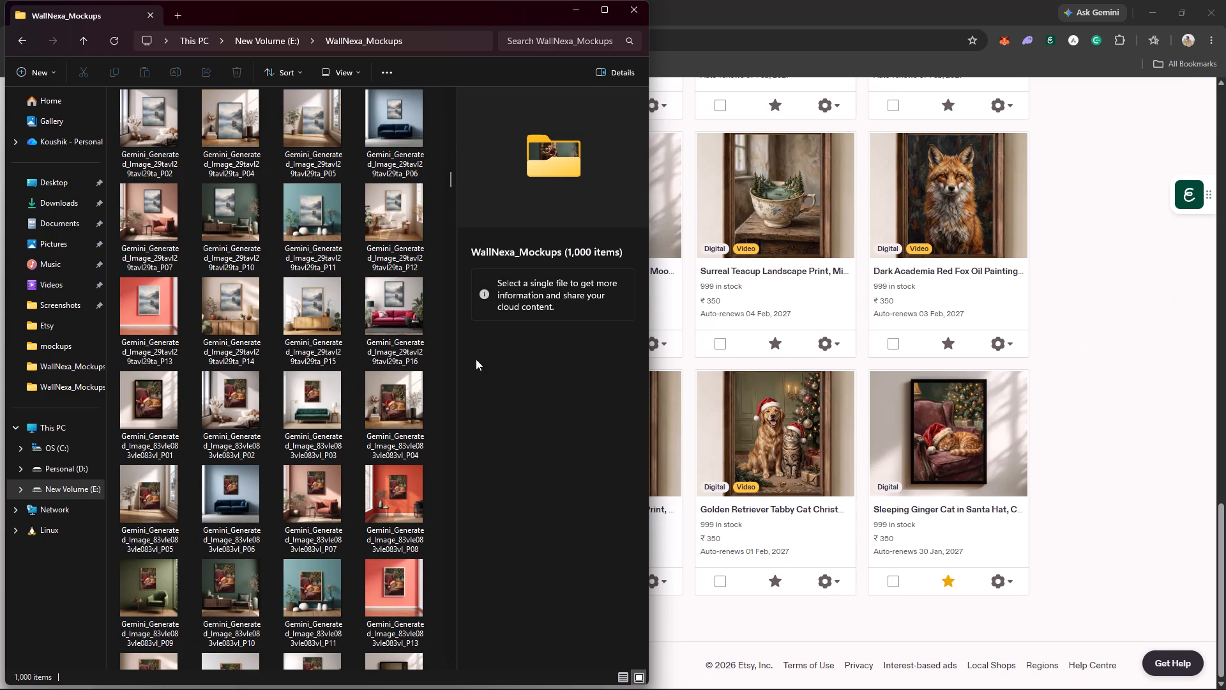
scroll(329, 306, up, 13)
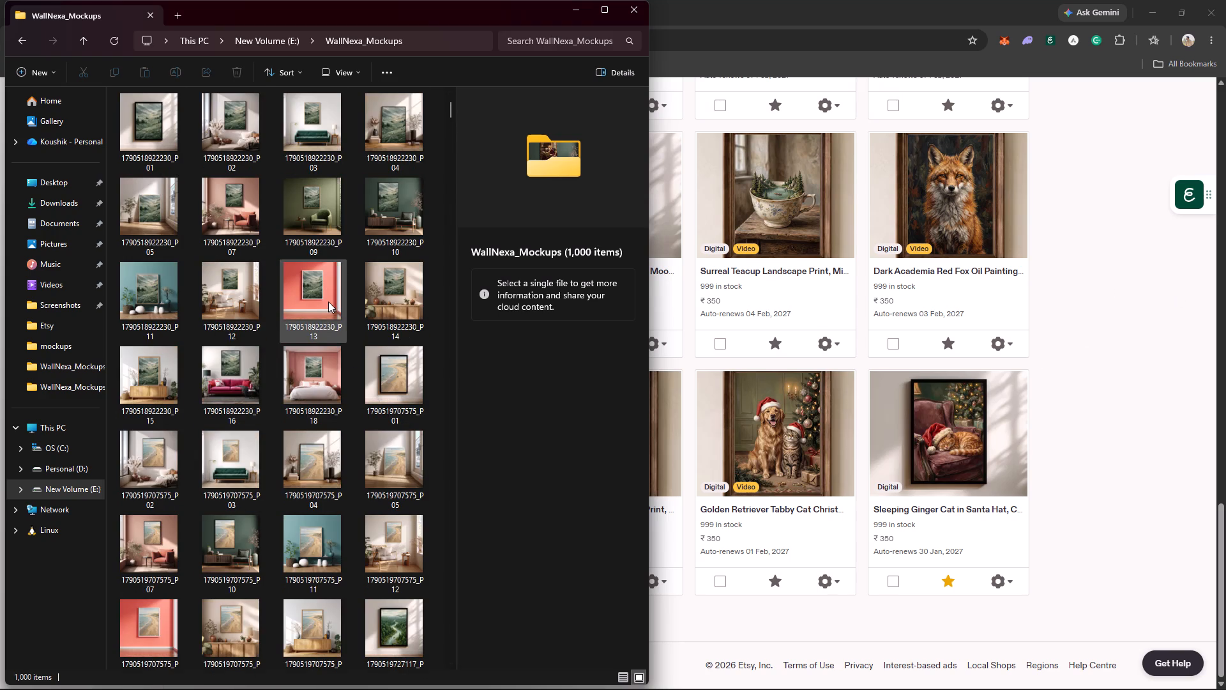
scroll(328, 302, up, 5)
scroll(243, 320, down, 2)
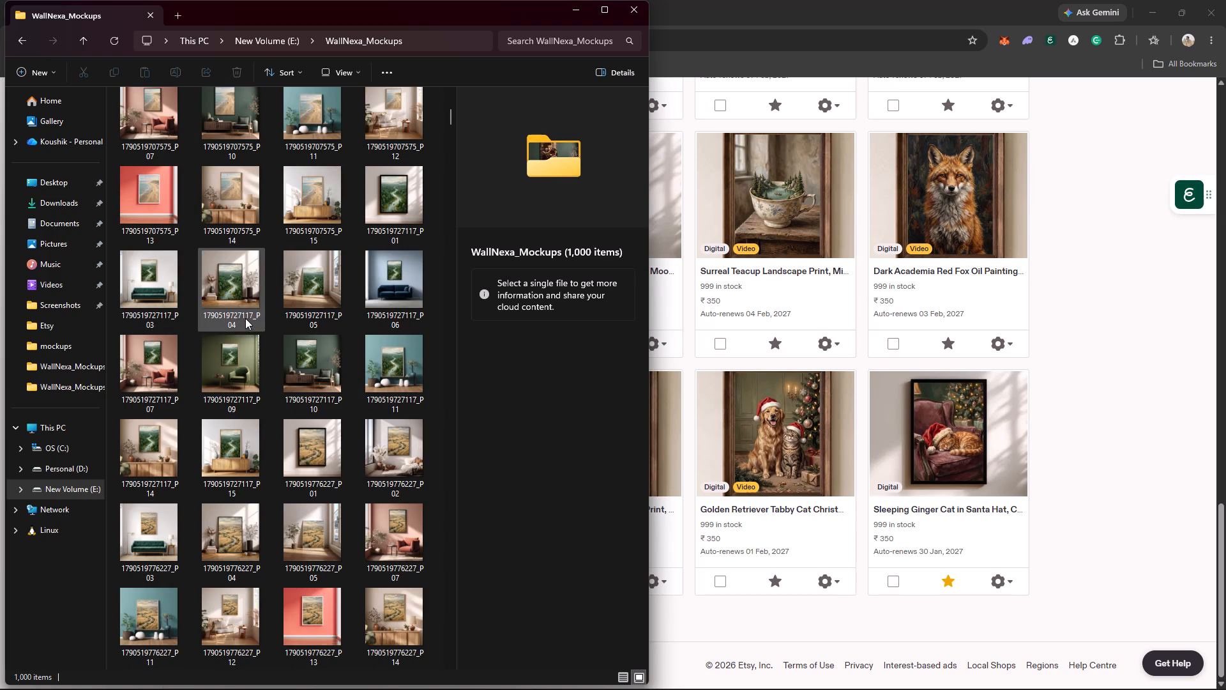
scroll(269, 318, down, 1)
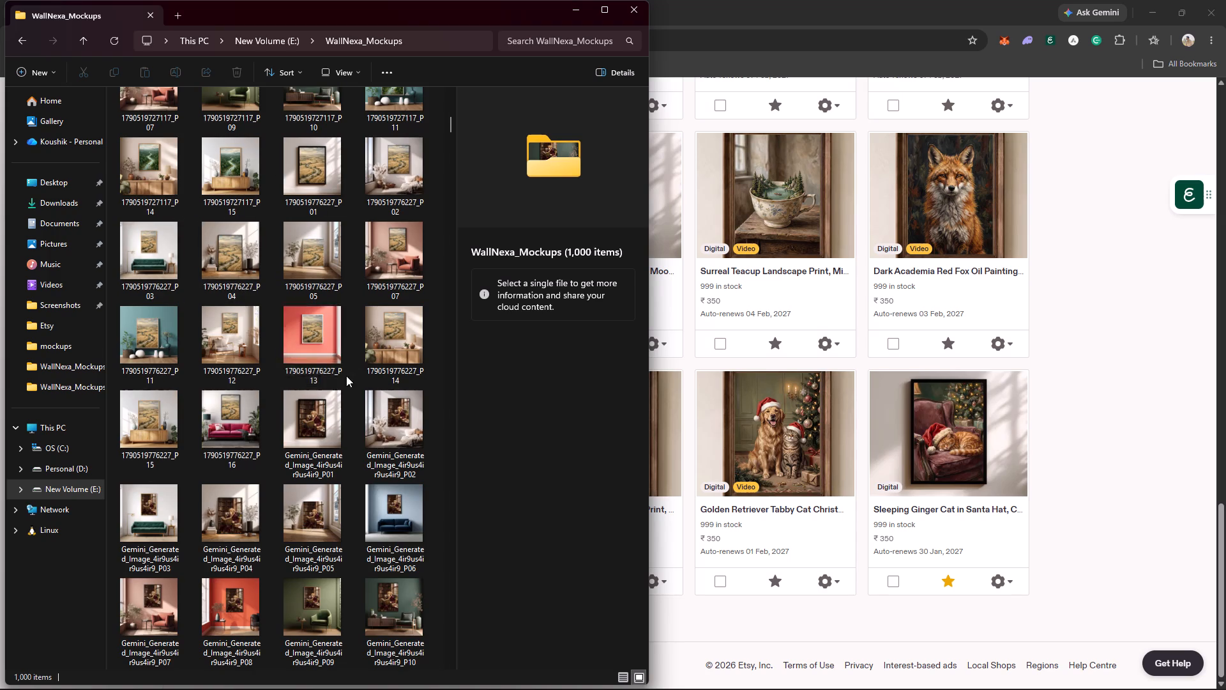
scroll(303, 376, down, 2)
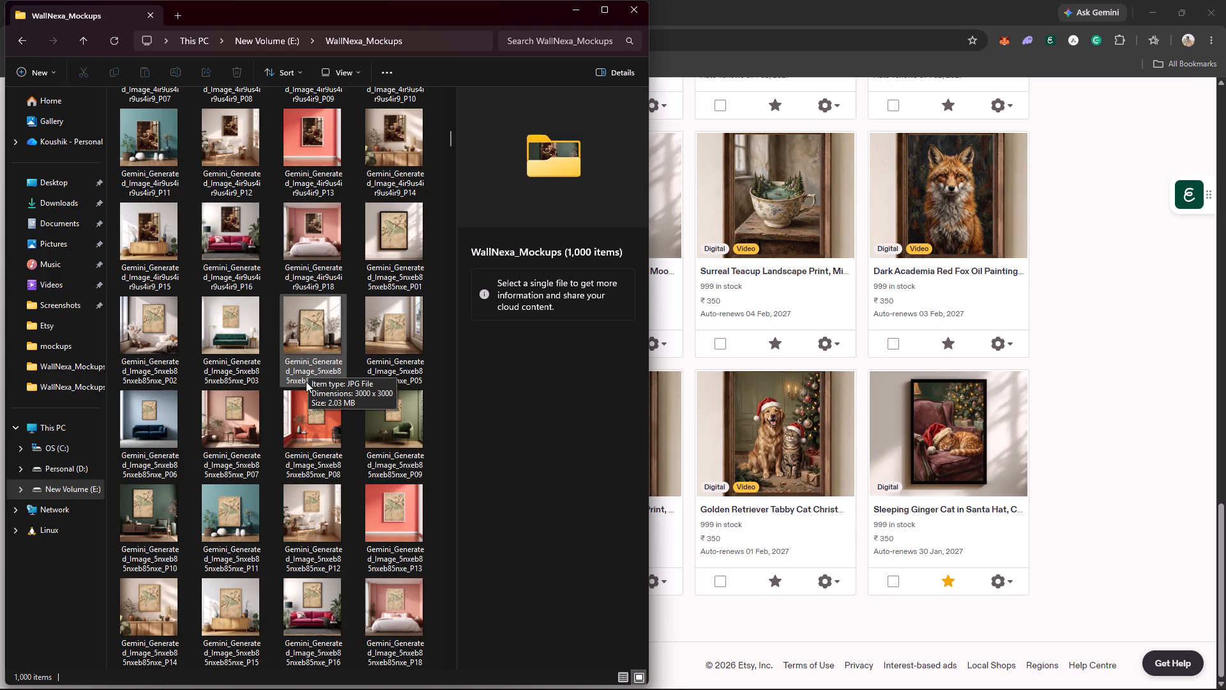
scroll(306, 376, down, 1)
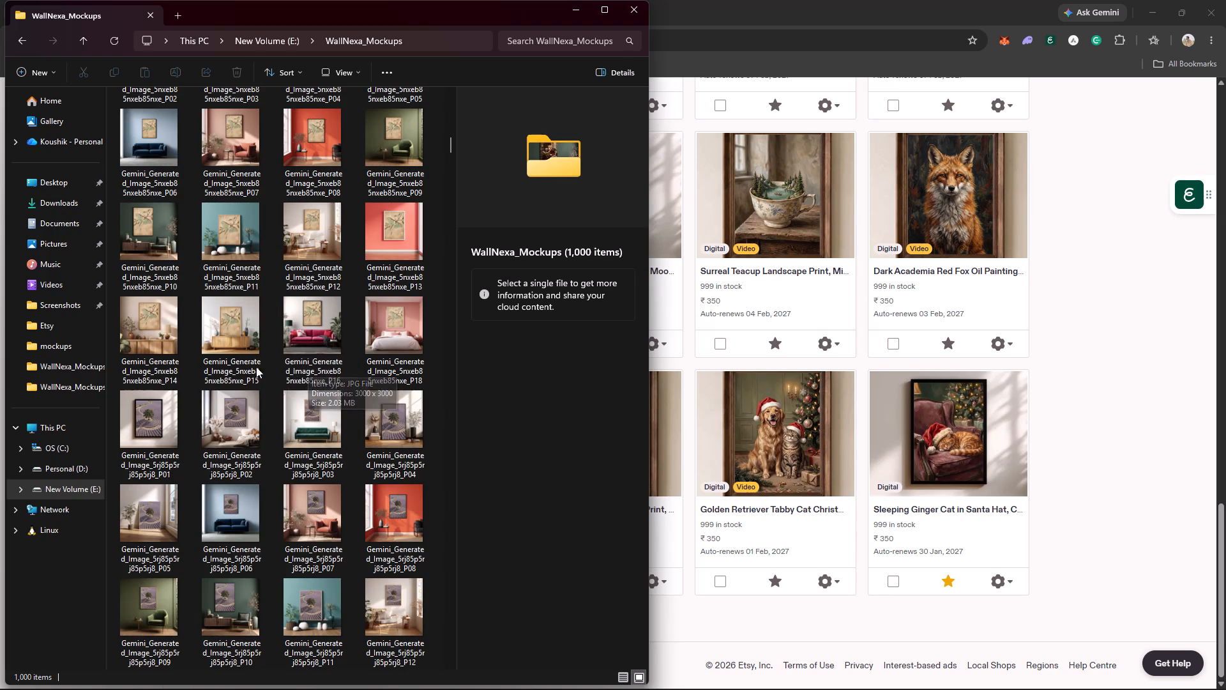
Compare the luna moth, lavender tree and ginger cat mockups in the WallNexa_Mockups folder with the first page of Etsy listings.
click(1144, 304)
scroll(676, 345, up, 5)
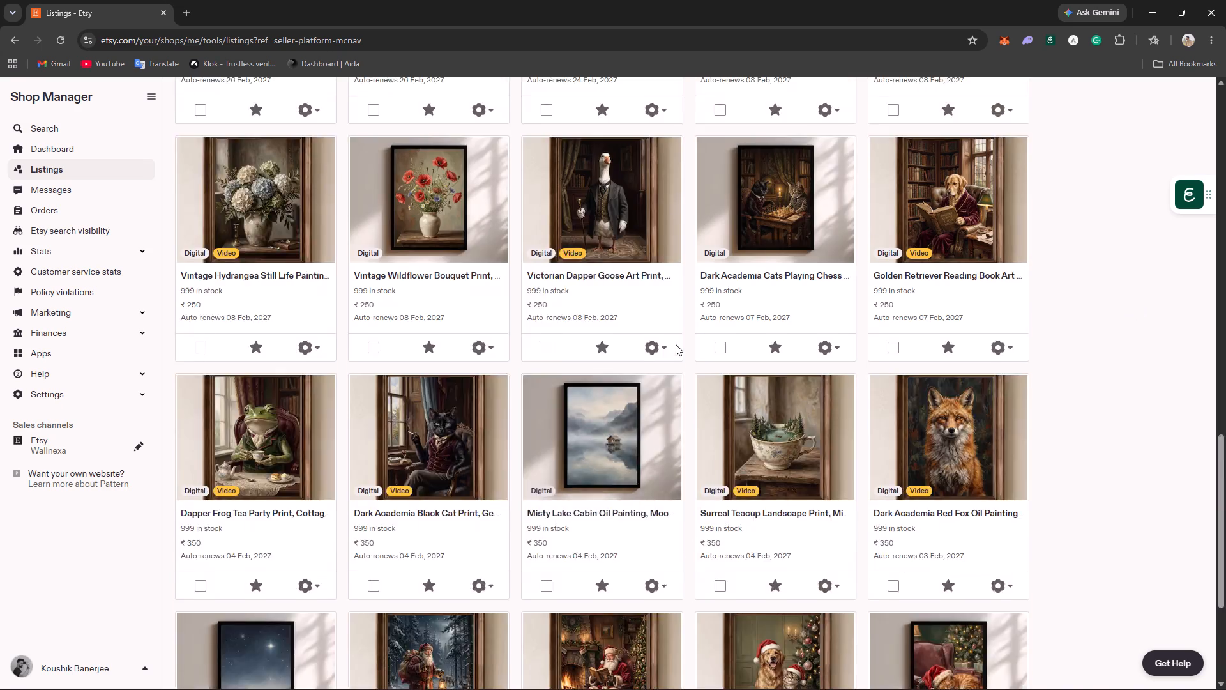
scroll(676, 344, up, 12)
scroll(673, 342, down, 6)
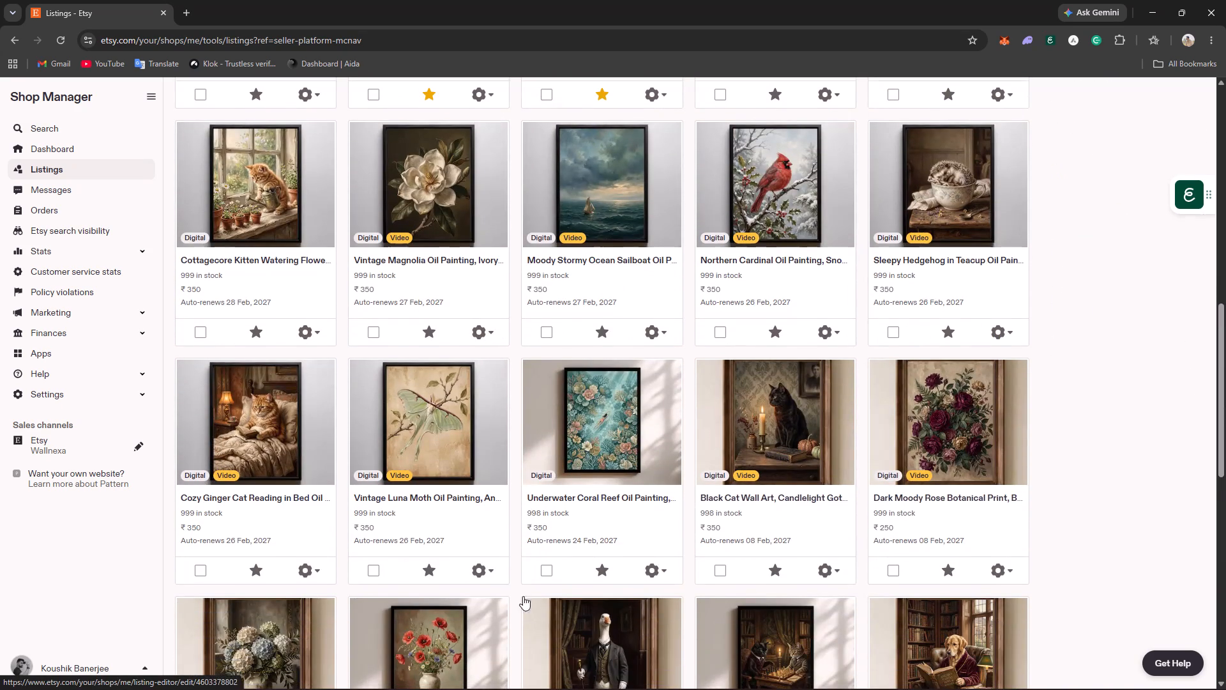
click(644, 671)
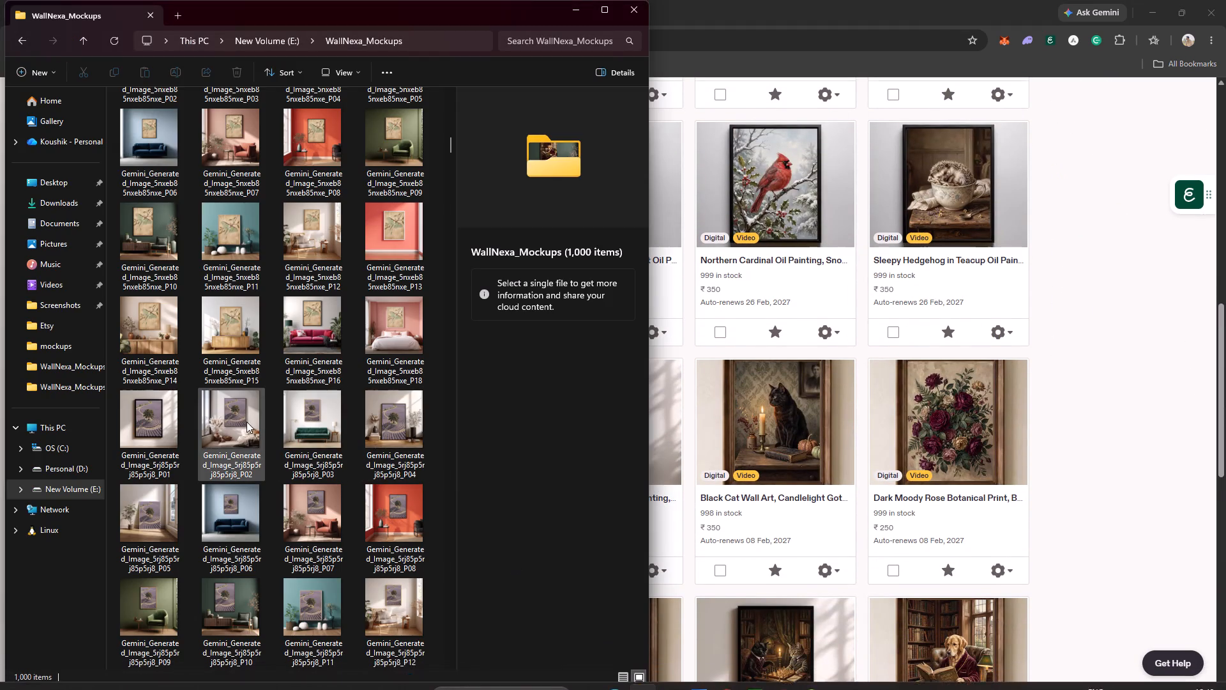
scroll(246, 422, down, 2)
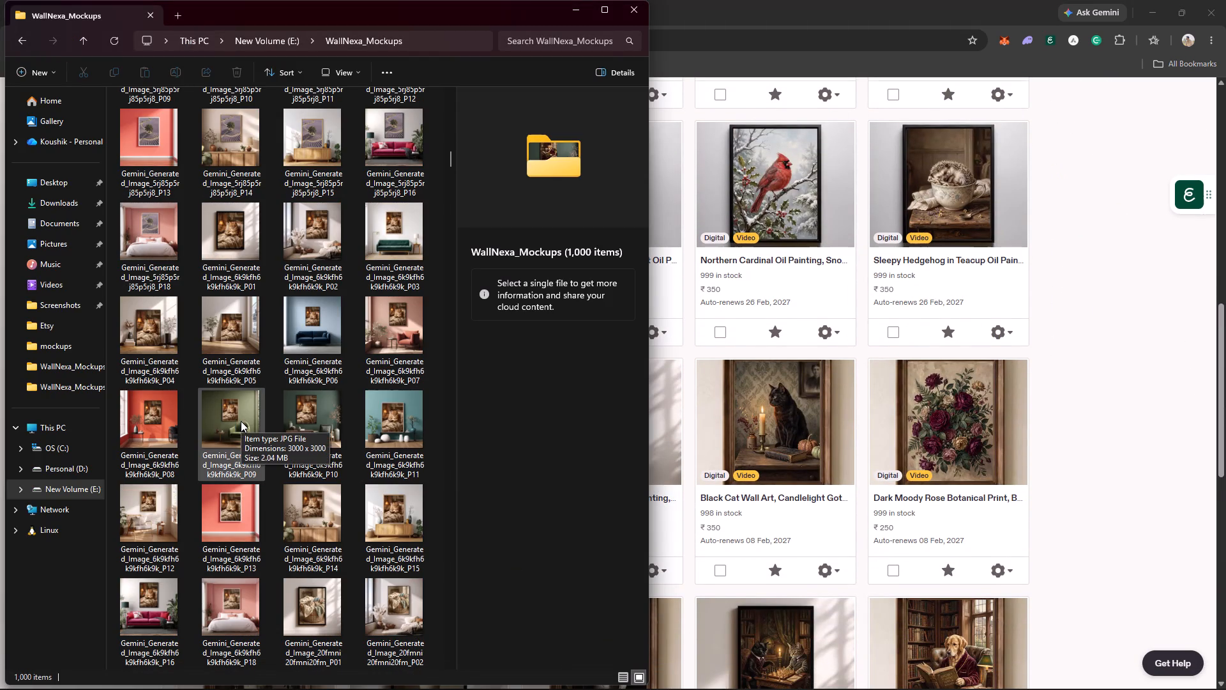
click(1171, 341)
scroll(603, 381, up, 3)
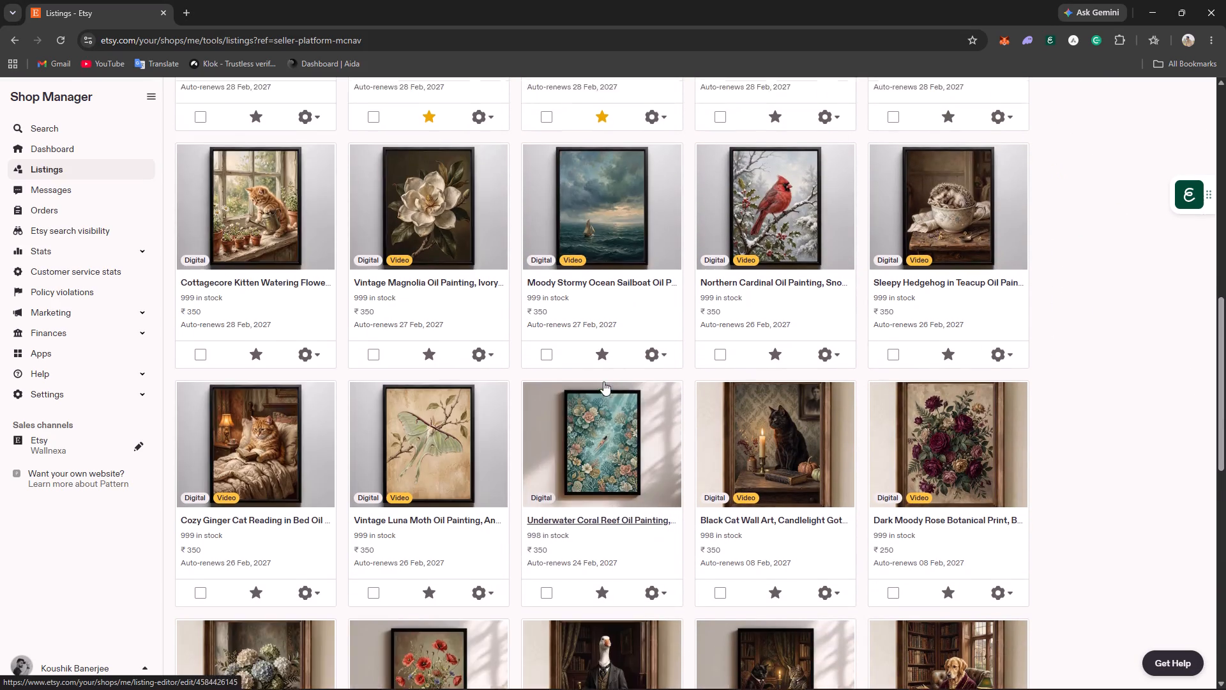
scroll(603, 381, up, 2)
scroll(603, 381, down, 5)
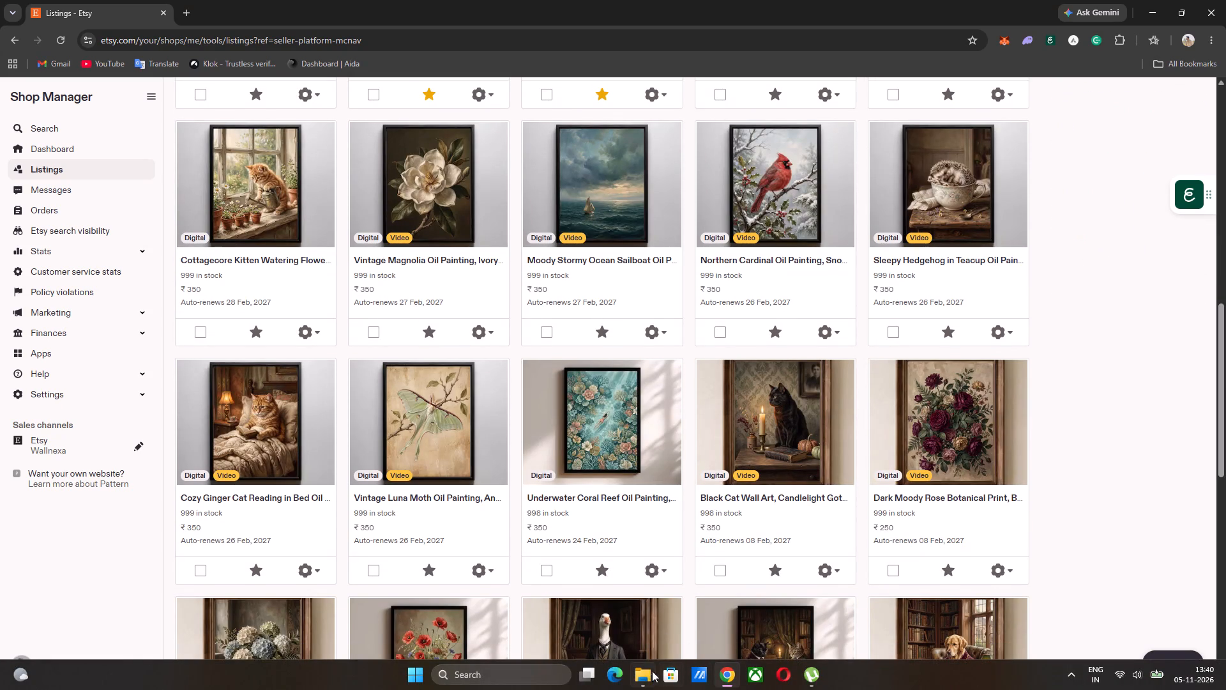
Examine the mockups from the teacup hedgehog through the red cardinal and check them against the first page of Etsy listings.
click(646, 670)
scroll(359, 490, down, 4)
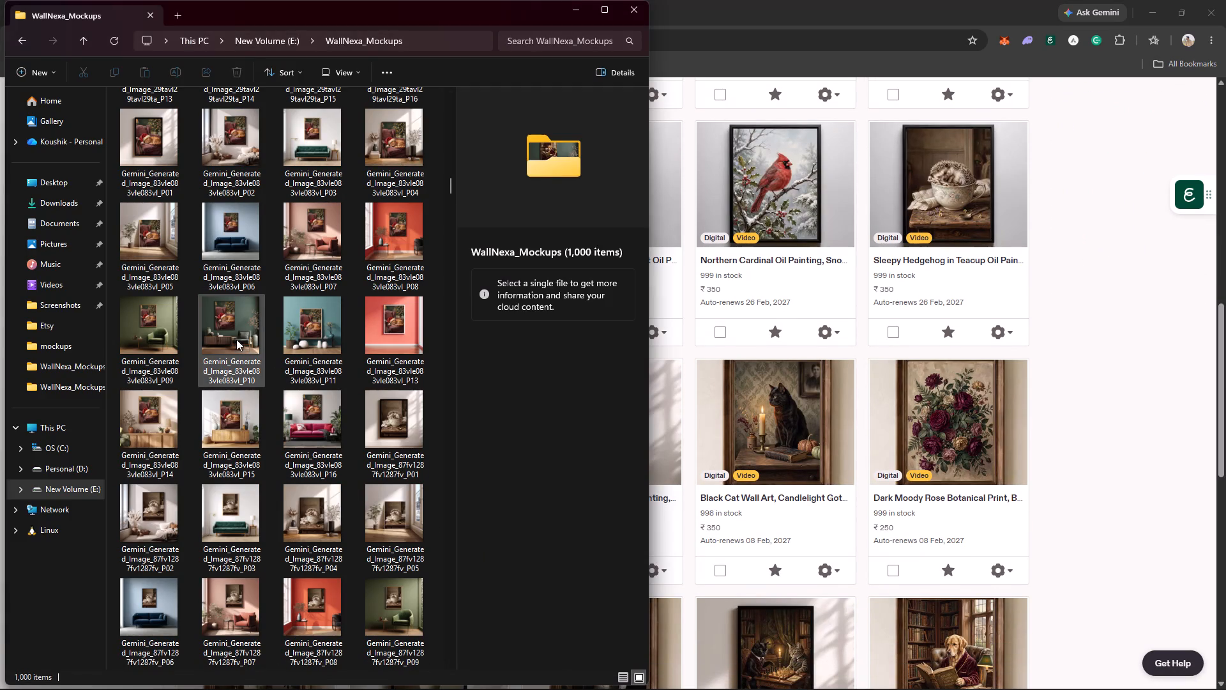
scroll(374, 429, down, 1)
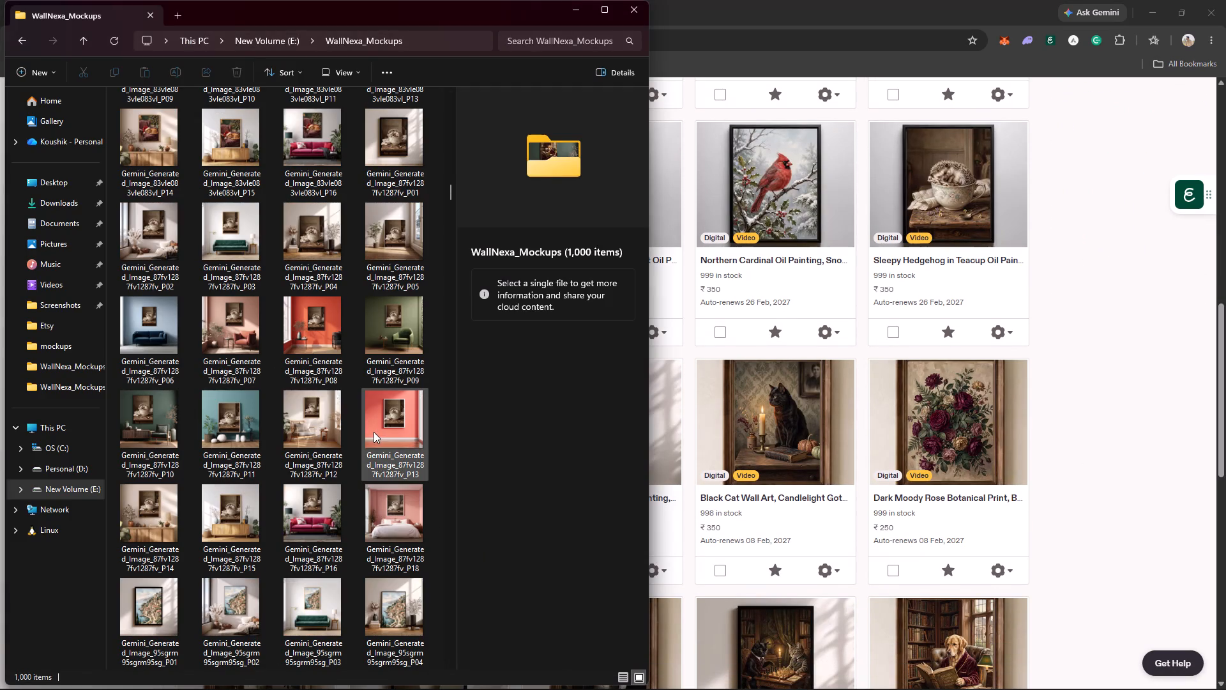
scroll(357, 495, down, 2)
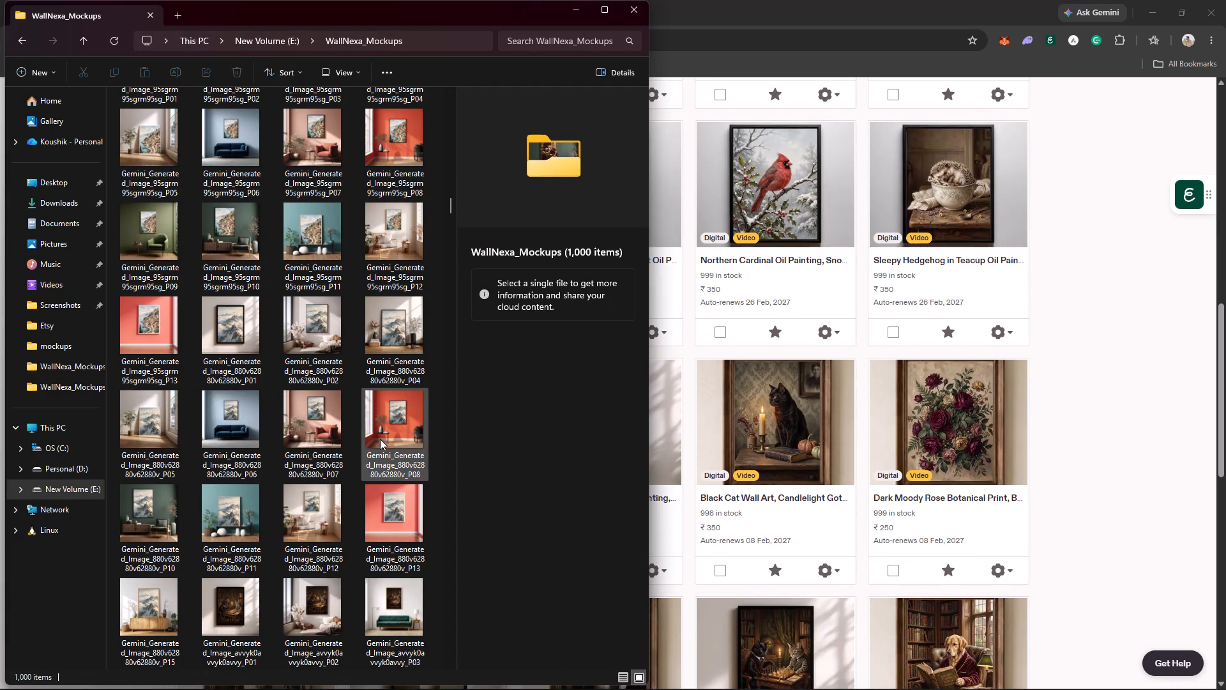
scroll(264, 395, down, 1)
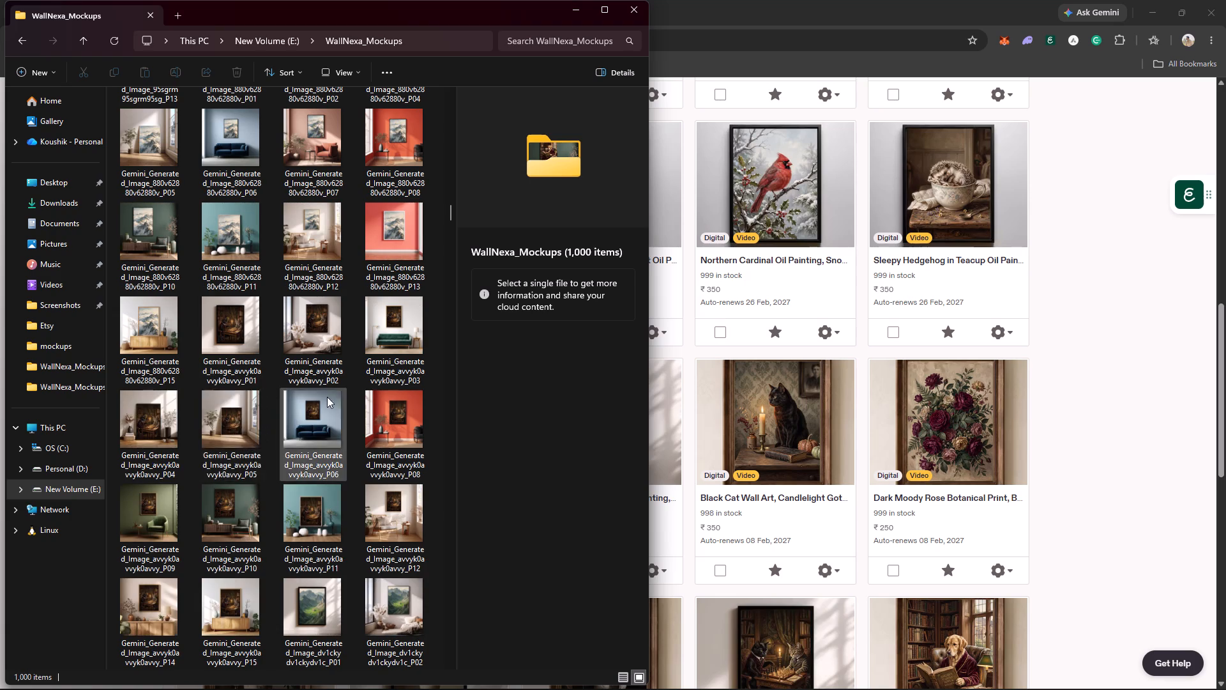
click(1066, 400)
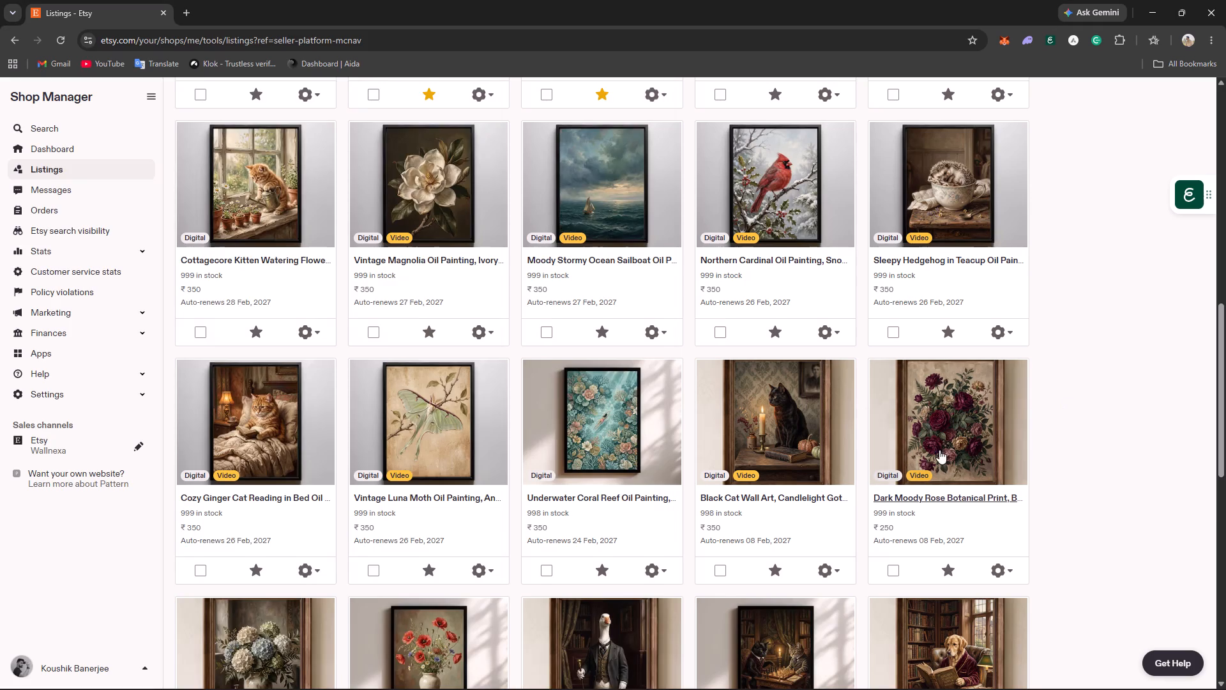
scroll(892, 454, down, 2)
click(644, 671)
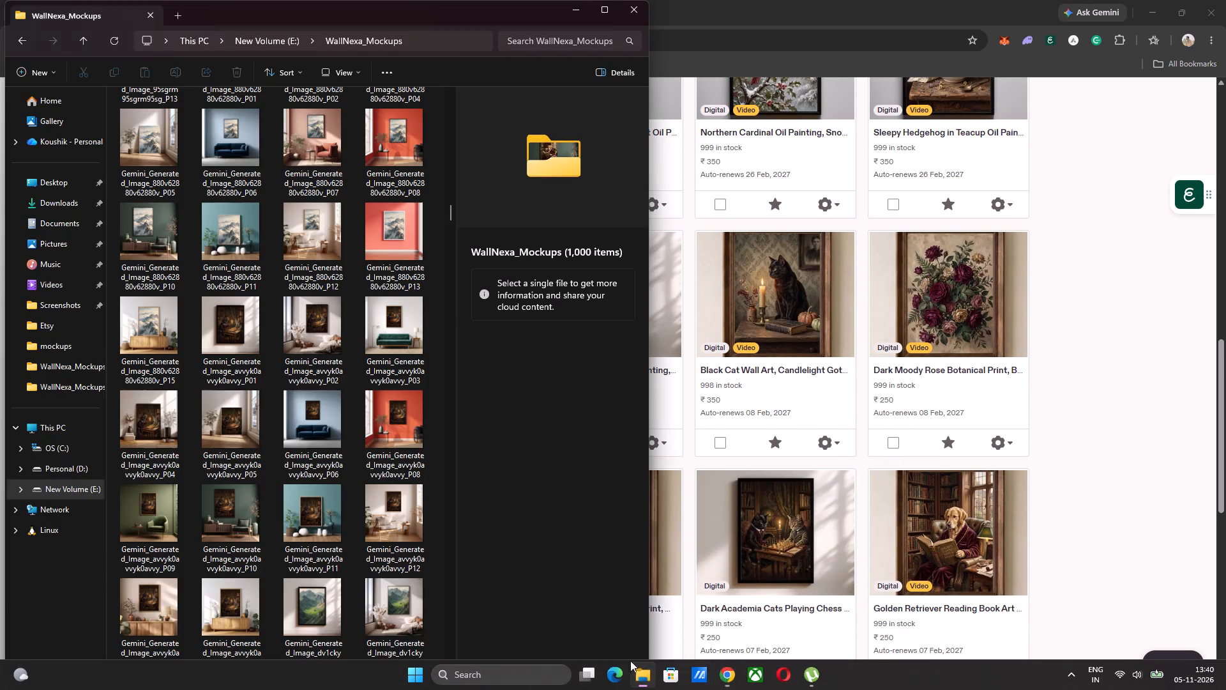
scroll(276, 441, down, 1)
scroll(327, 463, down, 1)
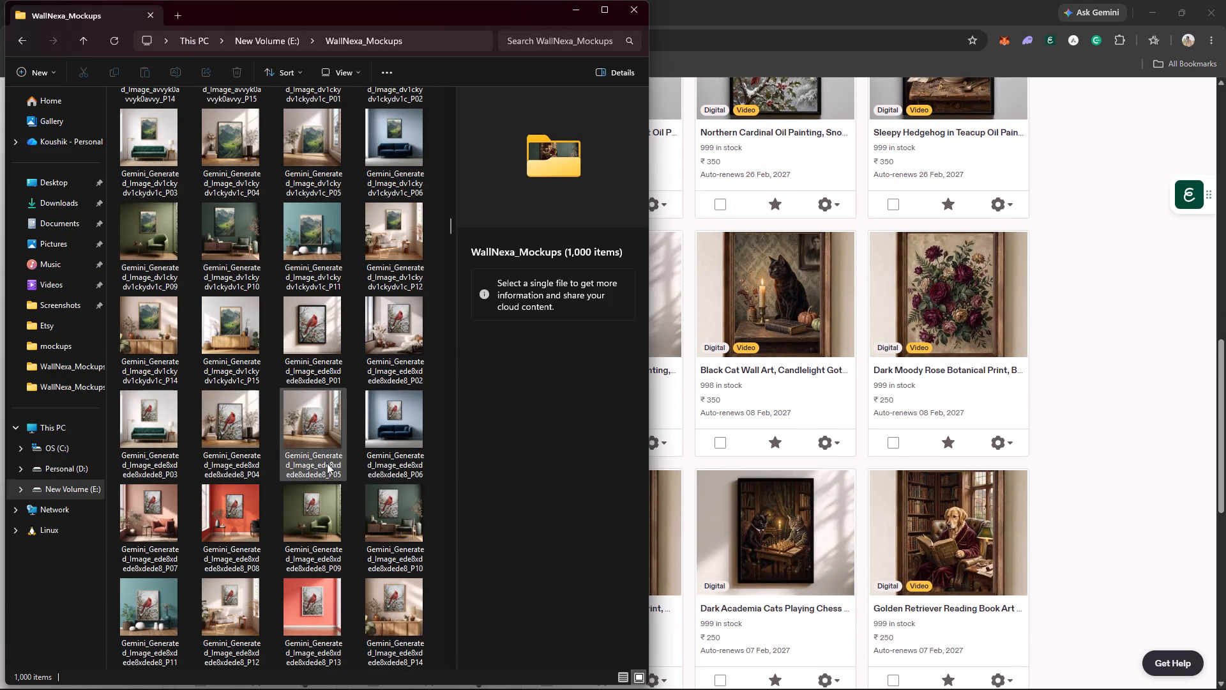
click(1126, 365)
scroll(792, 382, up, 9)
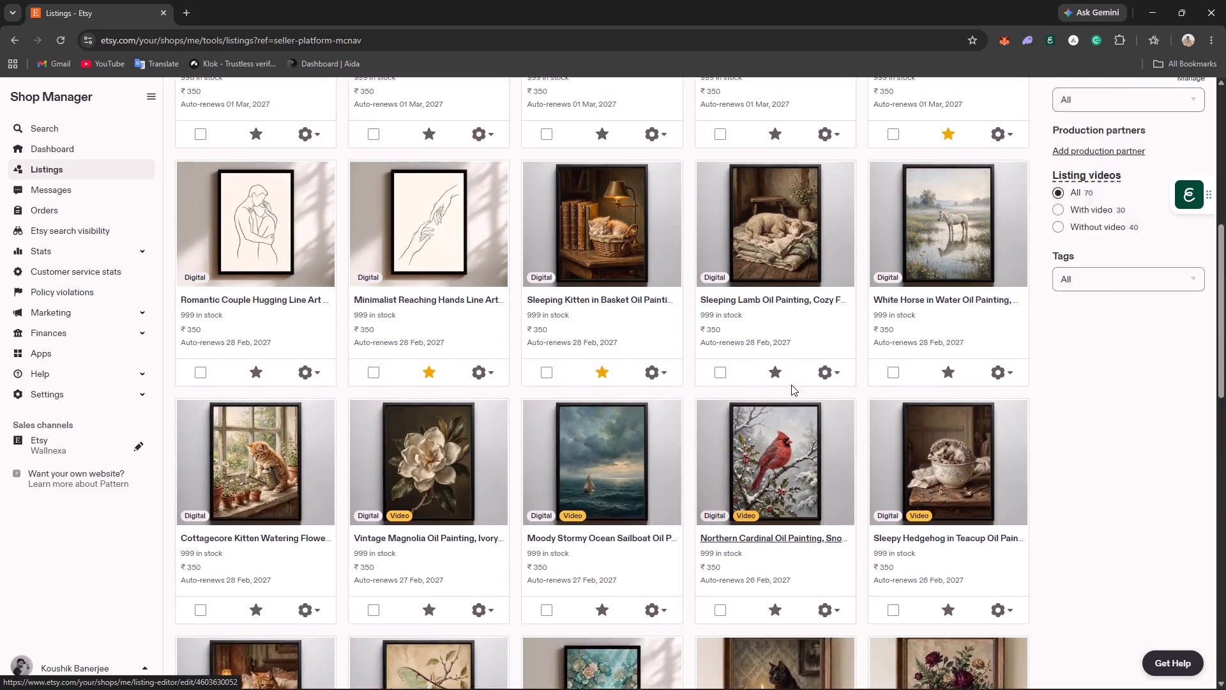
scroll(789, 390, down, 2)
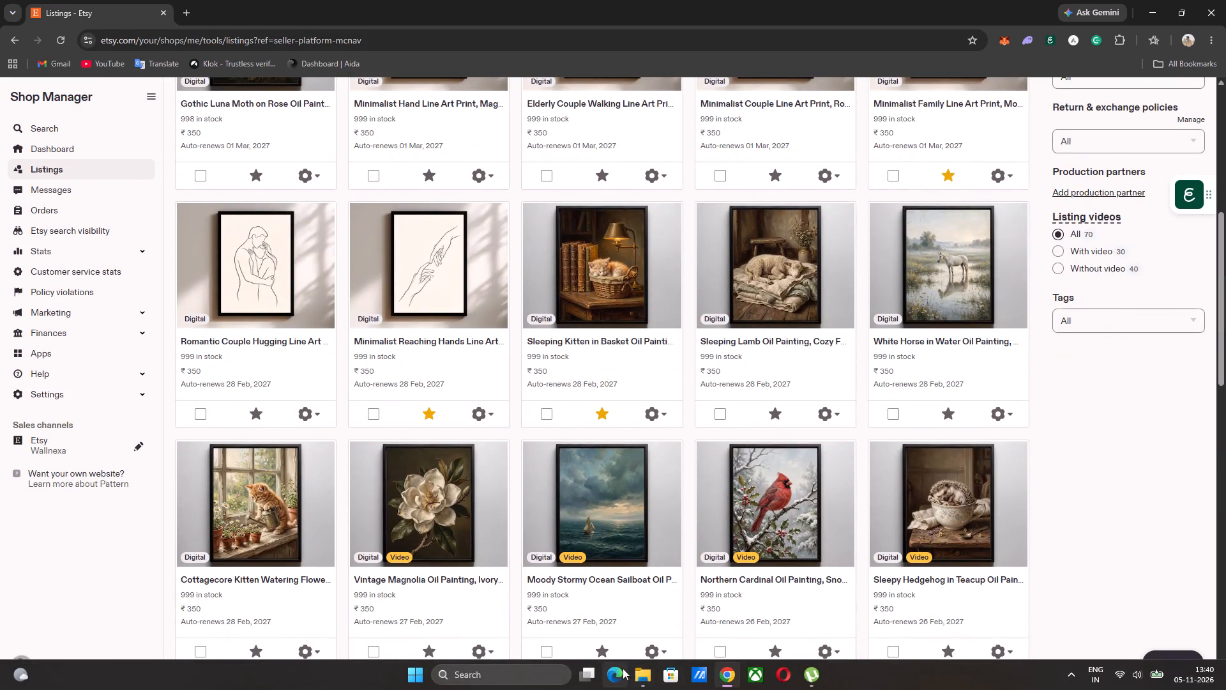
View the mockups following the red cardinal, including the starry winter night artwork, and look for them on the first listings page.
click(646, 668)
scroll(372, 473, down, 1)
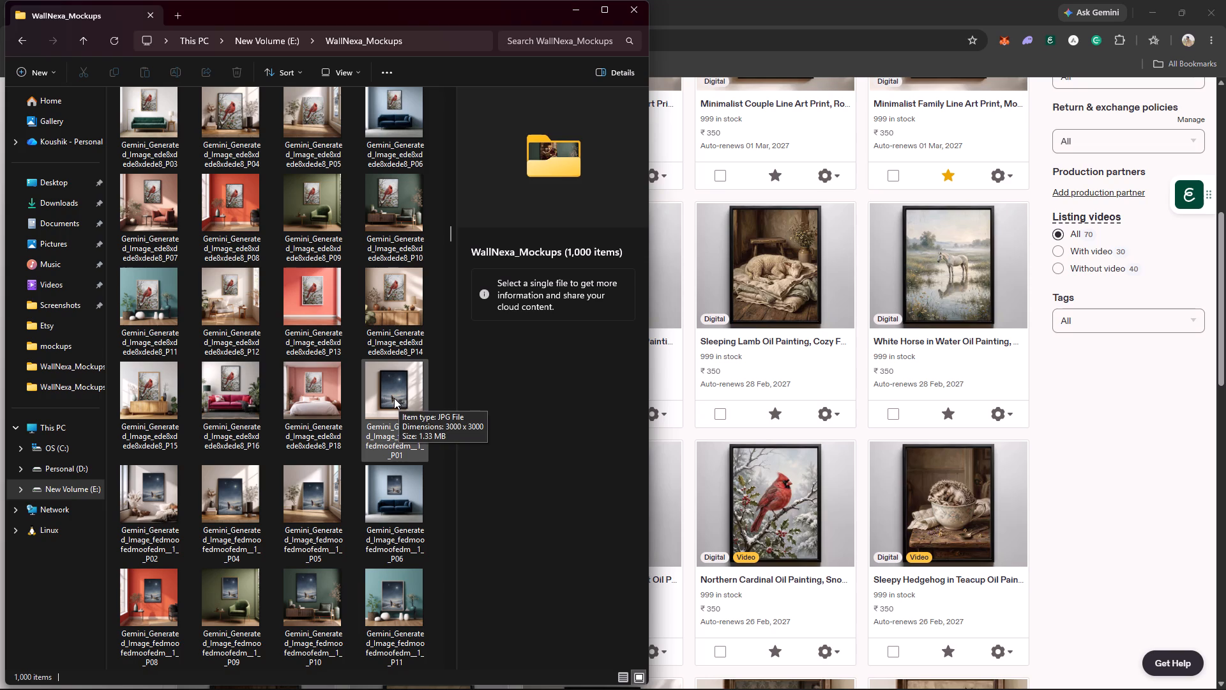
scroll(394, 398, down, 1)
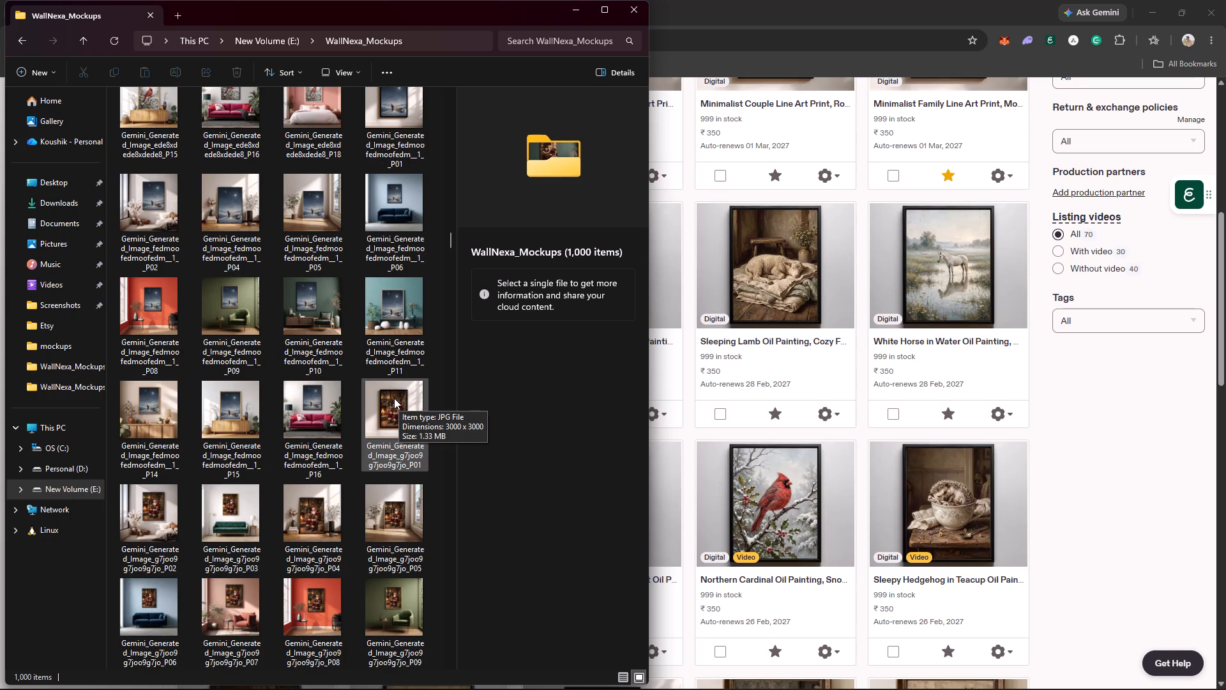
click(1101, 447)
scroll(678, 406, down, 12)
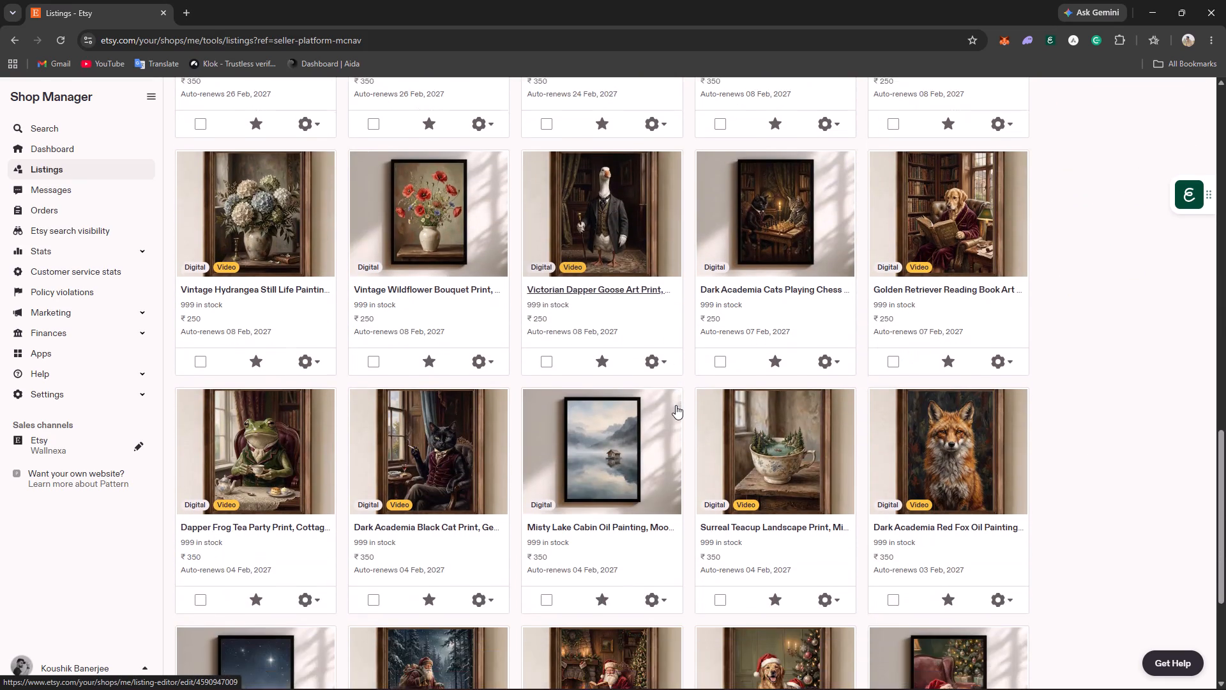
scroll(676, 405, down, 4)
scroll(675, 404, up, 14)
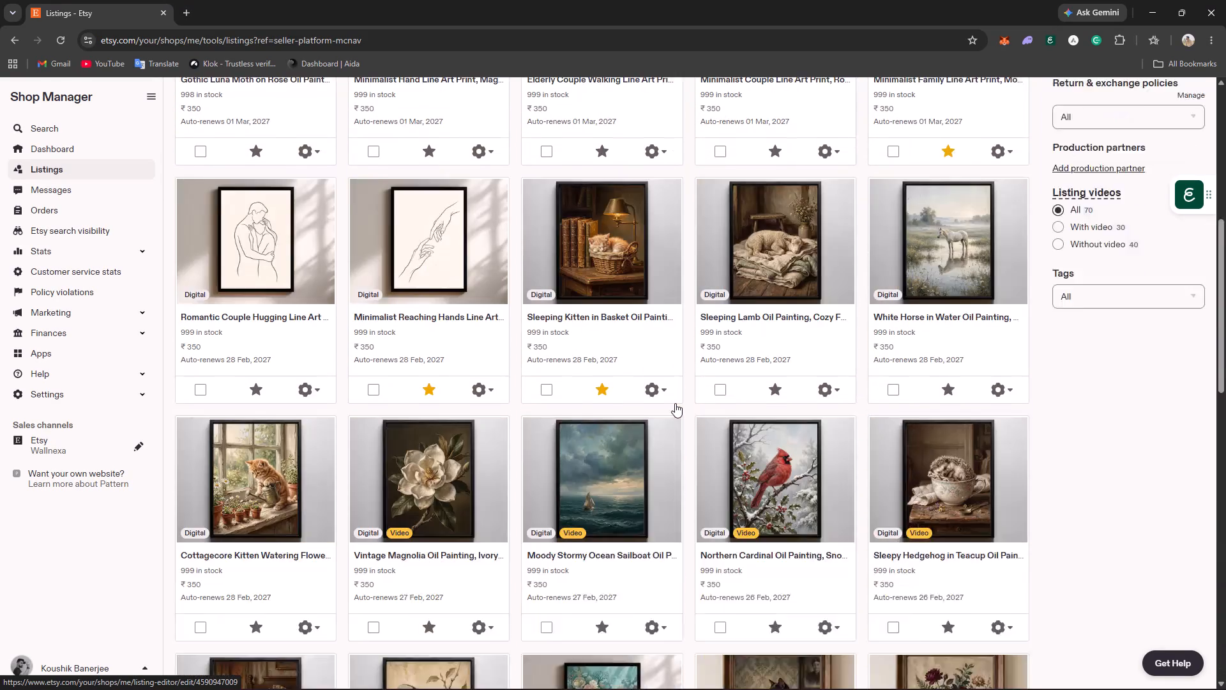
scroll(675, 403, up, 12)
scroll(667, 408, down, 18)
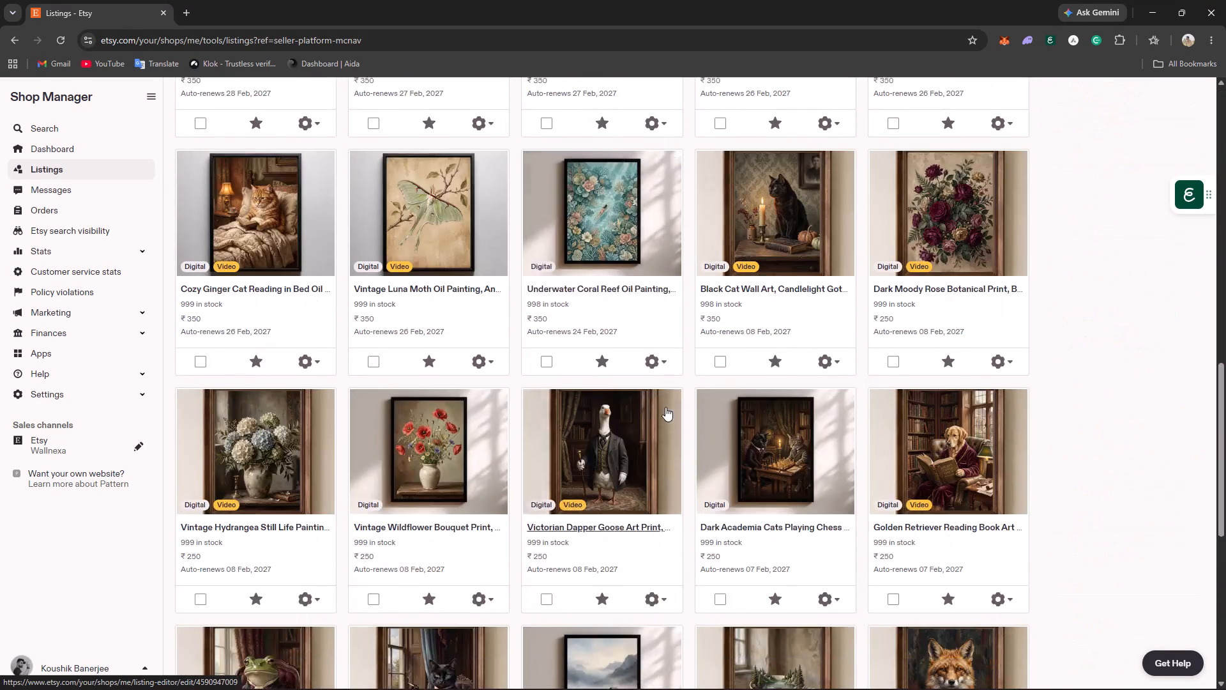
scroll(665, 407, down, 15)
Open page 2 of the Etsy listings and compare its artworks with the next mockups in the folder.
click(228, 617)
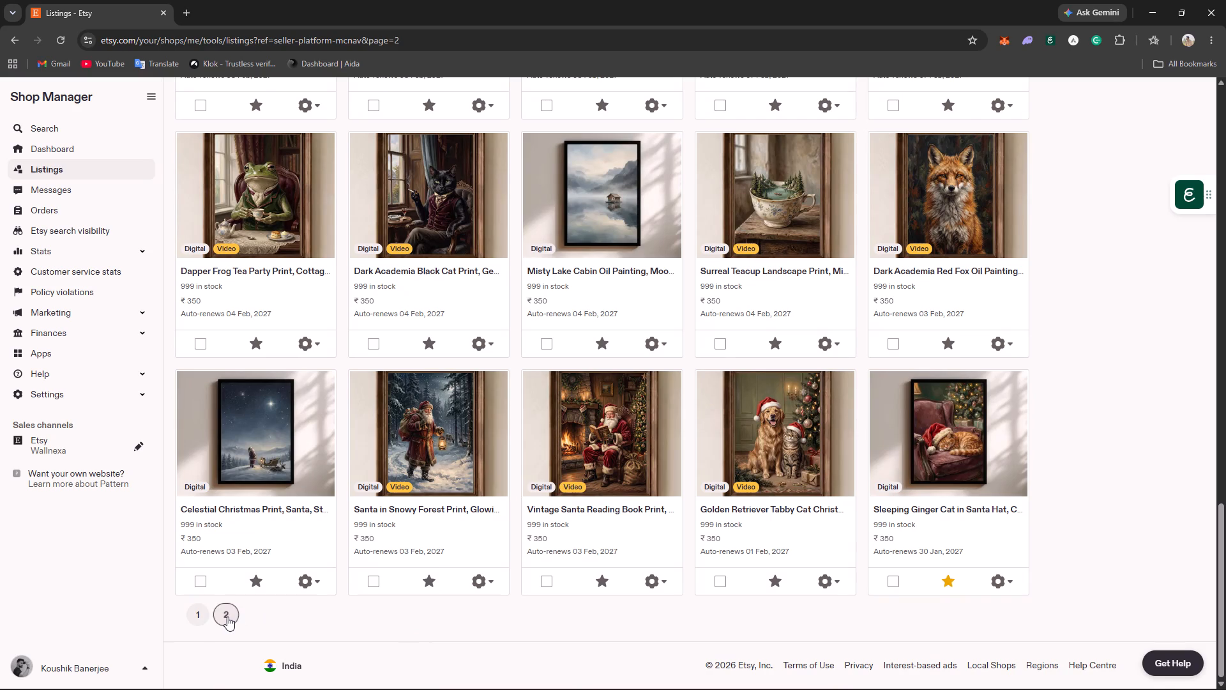
click(531, 504)
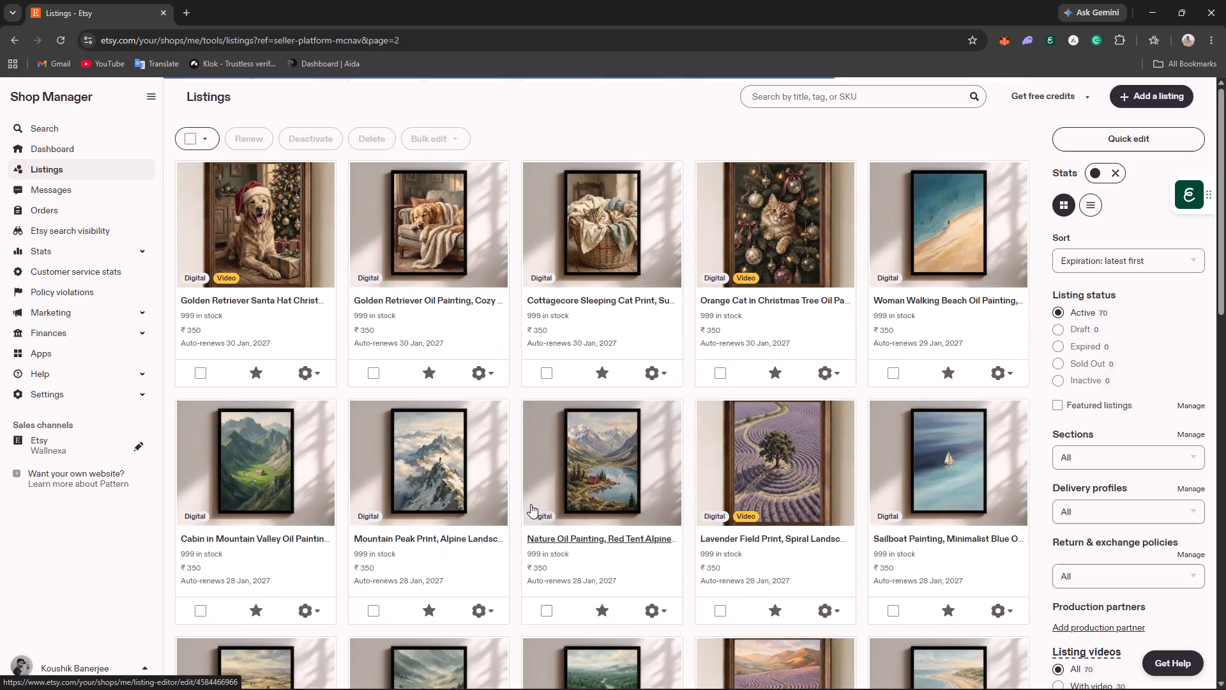
scroll(357, 433, down, 3)
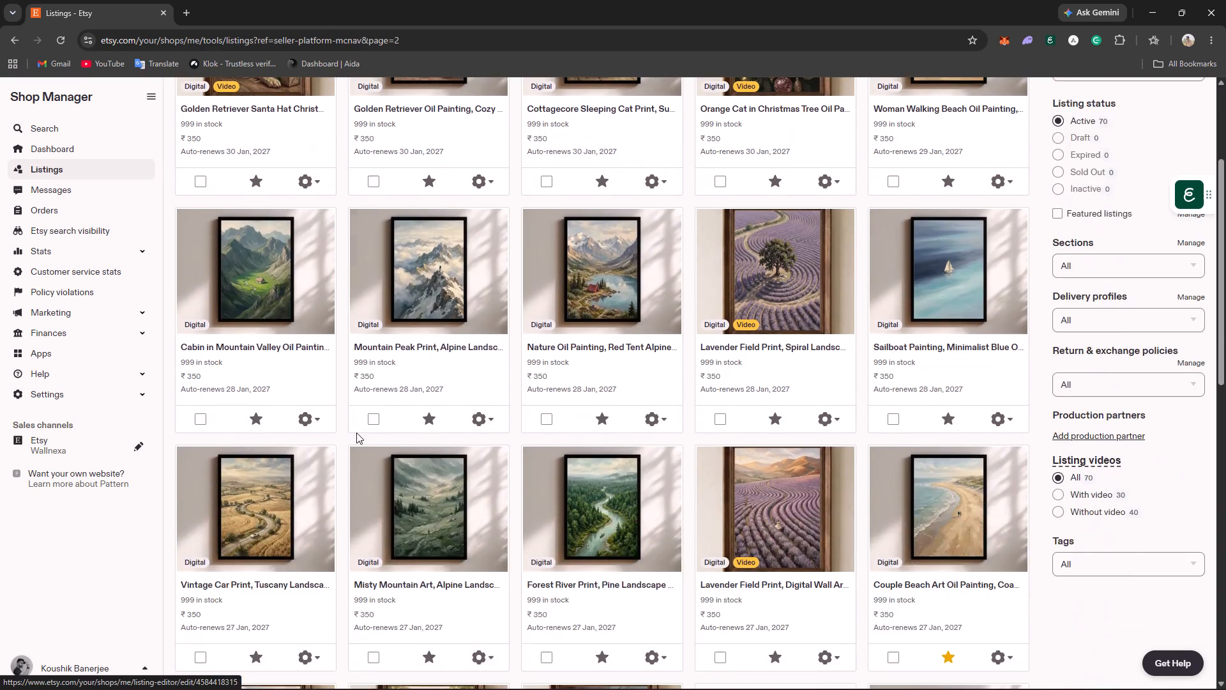
scroll(356, 432, up, 5)
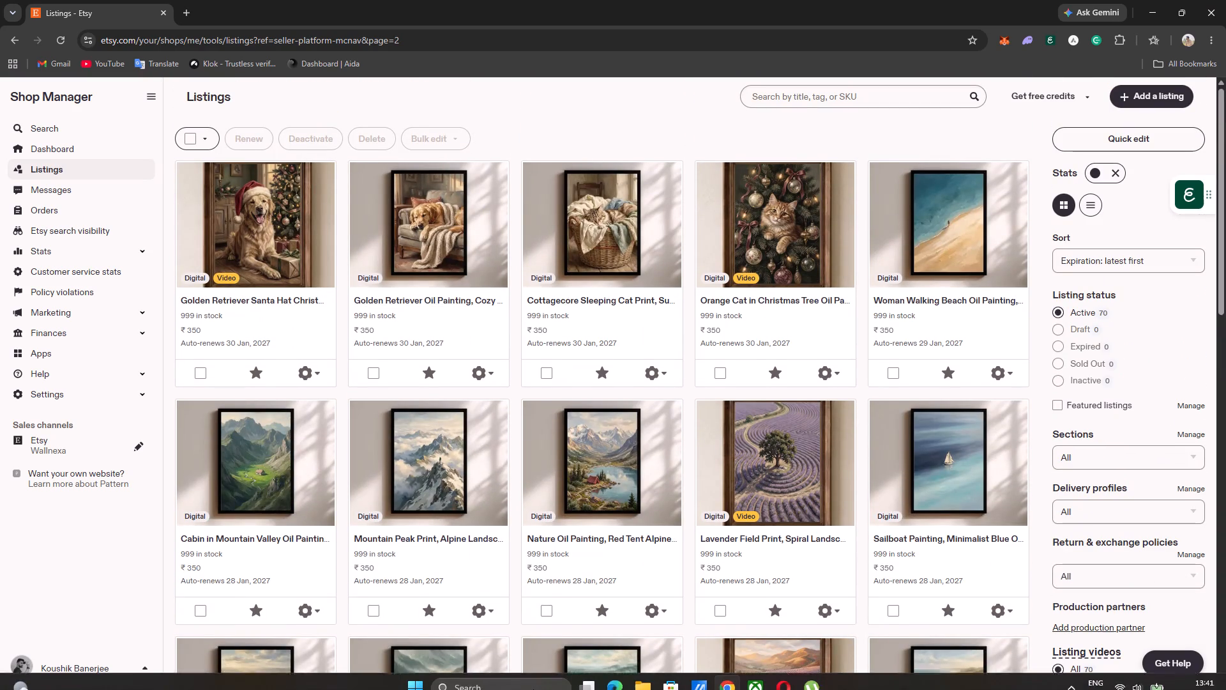
click(639, 680)
scroll(306, 480, down, 1)
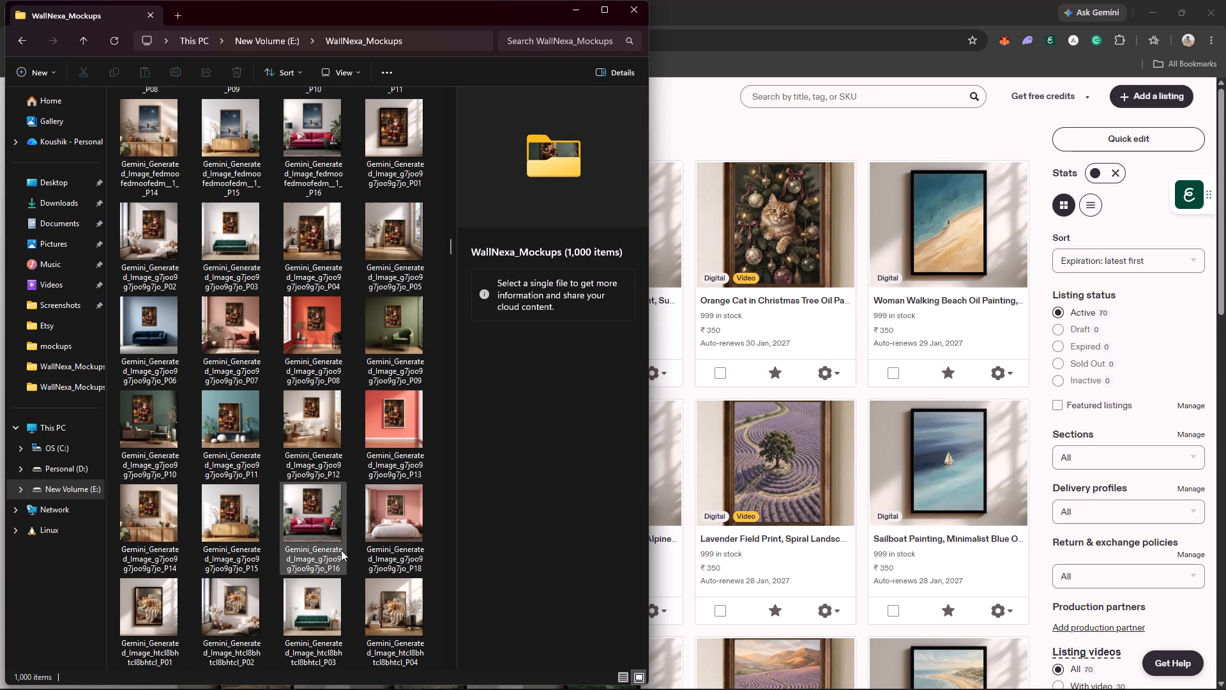
click(680, 113)
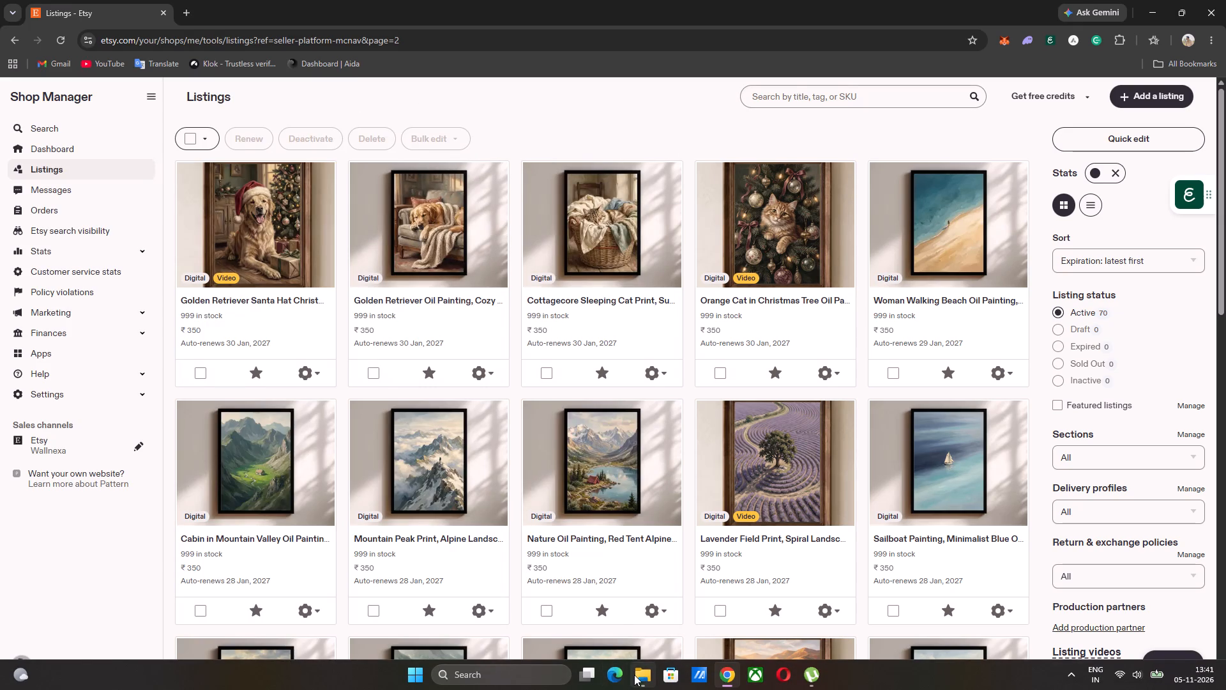
Look further through the WallNexa_Mockups images, including the Santa, beach, stag and poppy vase artworks.
click(634, 675)
scroll(298, 515, down, 1)
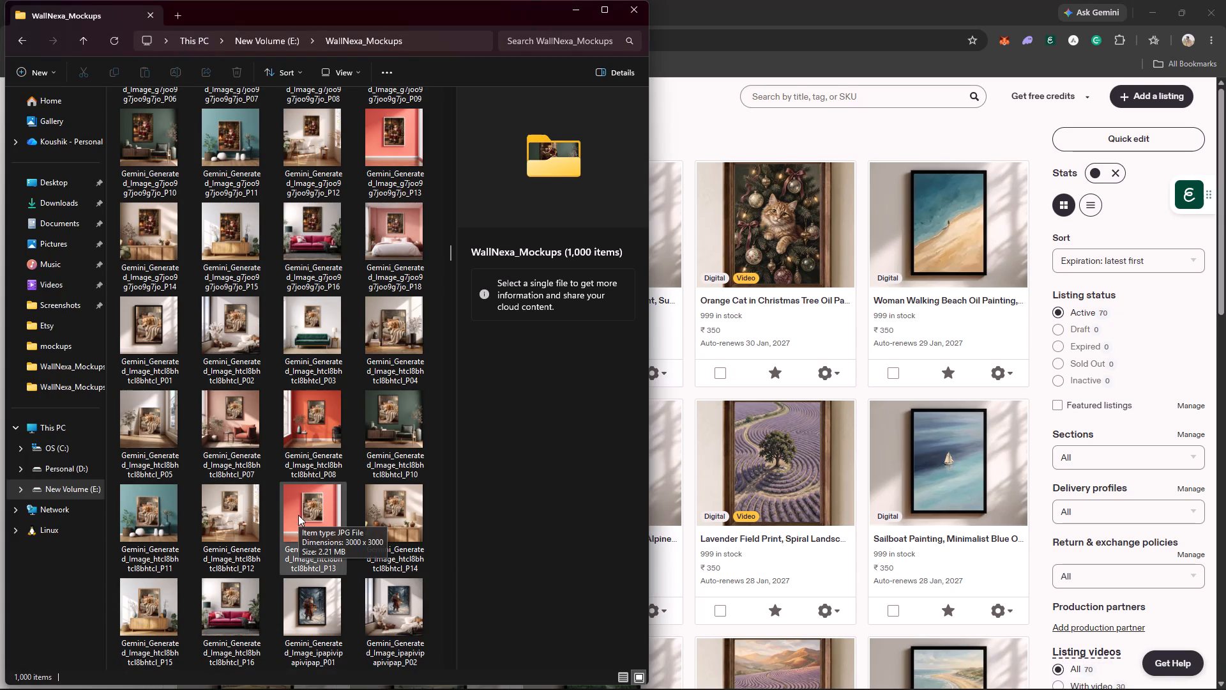
scroll(298, 515, down, 2)
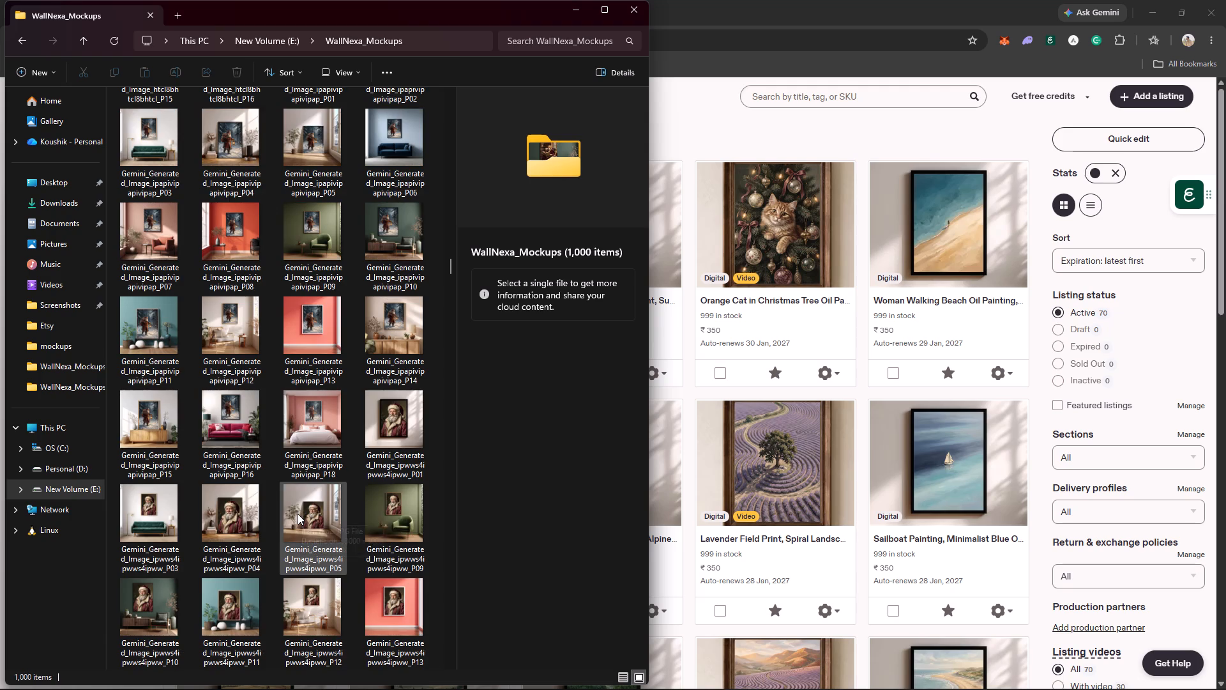
scroll(298, 514, down, 4)
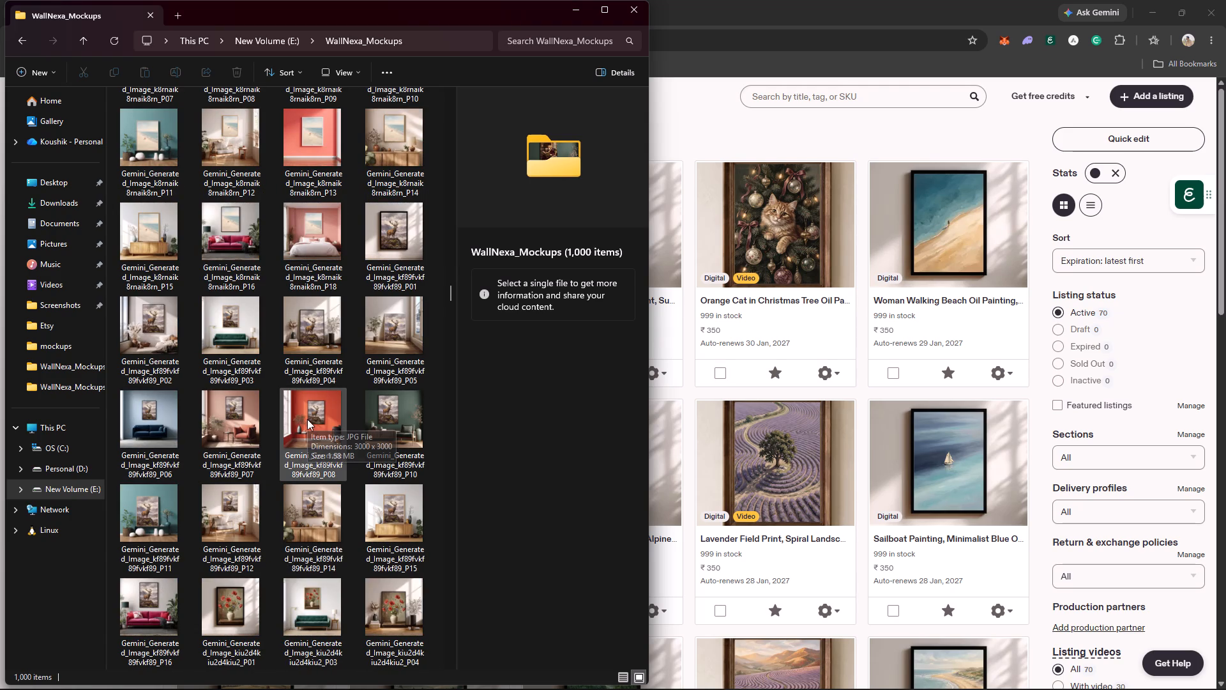
scroll(306, 413, down, 1)
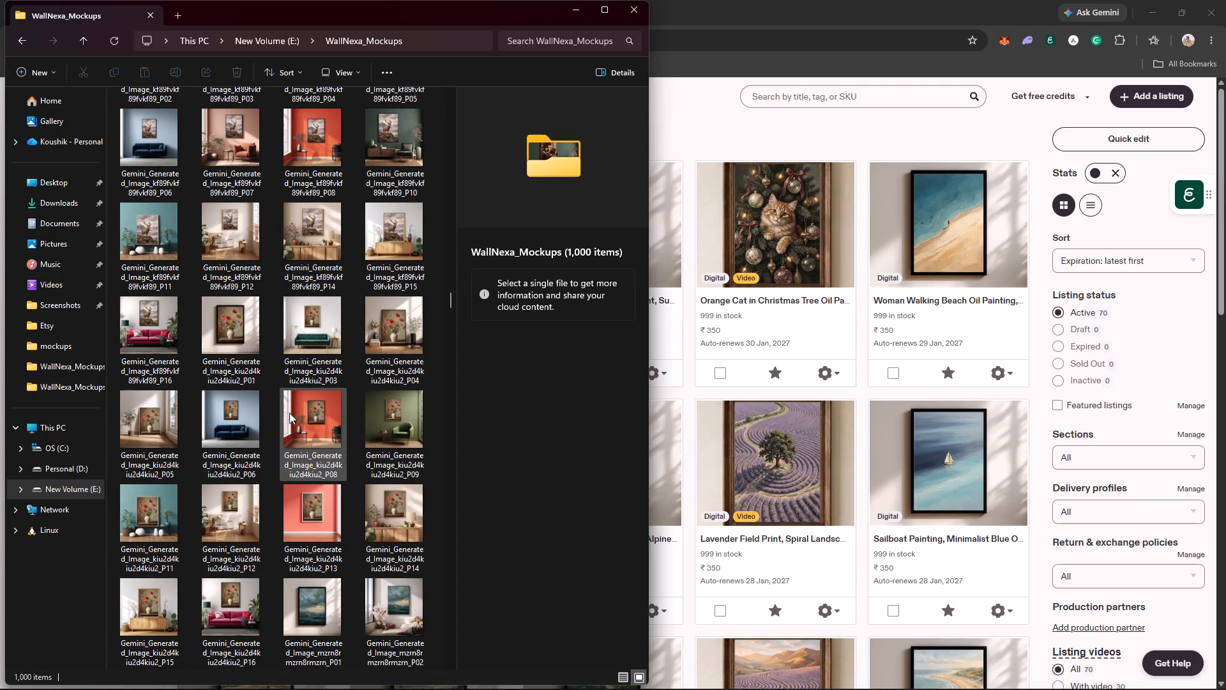
Look through all of page 2 of the Etsy listings for the artworks seen in the mockups folder.
click(713, 107)
scroll(521, 501, down, 8)
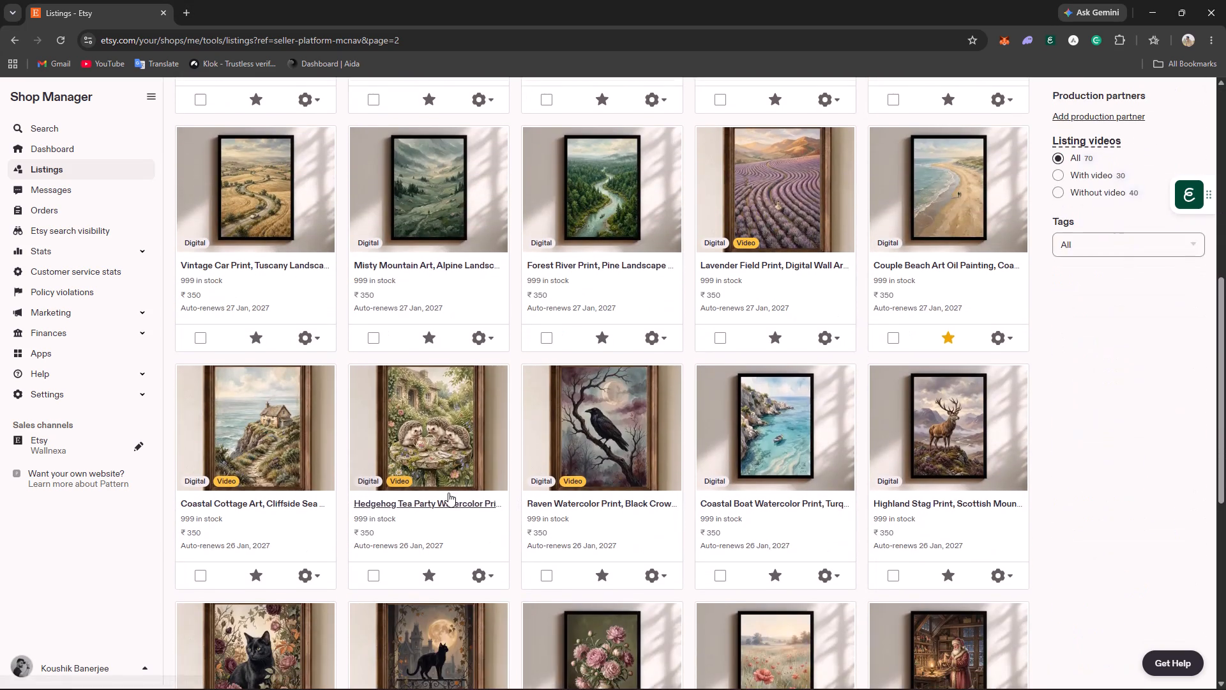
scroll(448, 493, down, 4)
scroll(755, 496, down, 7)
scroll(743, 497, up, 4)
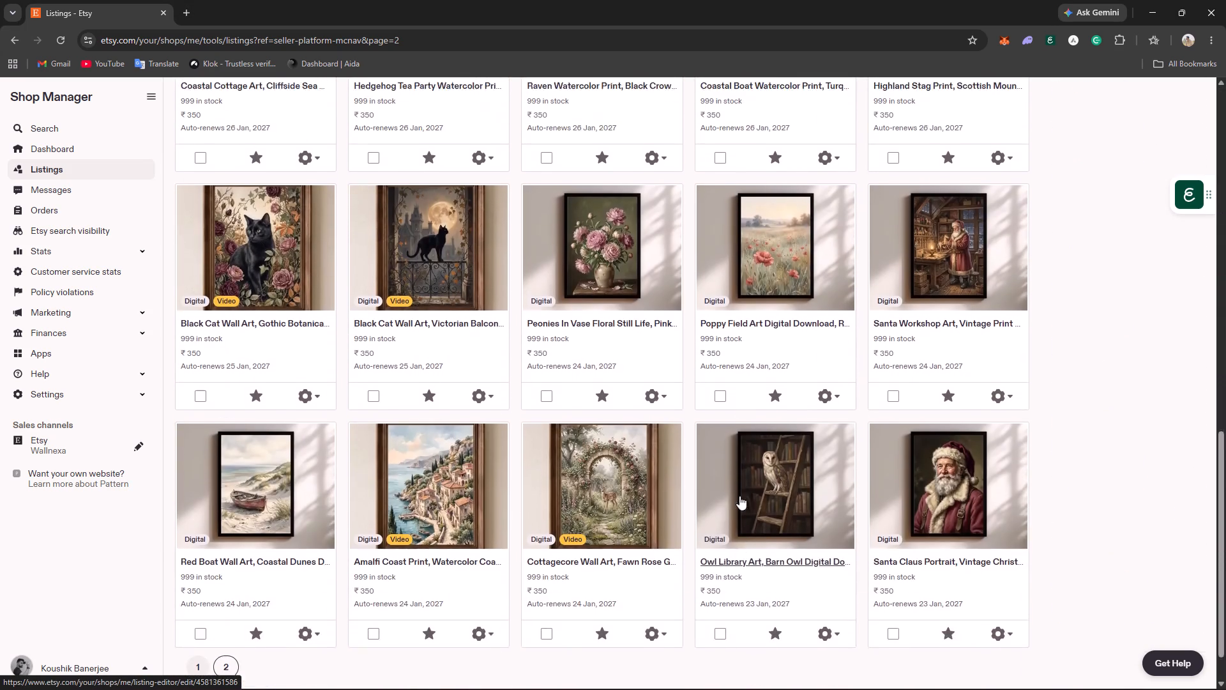
scroll(754, 492, up, 13)
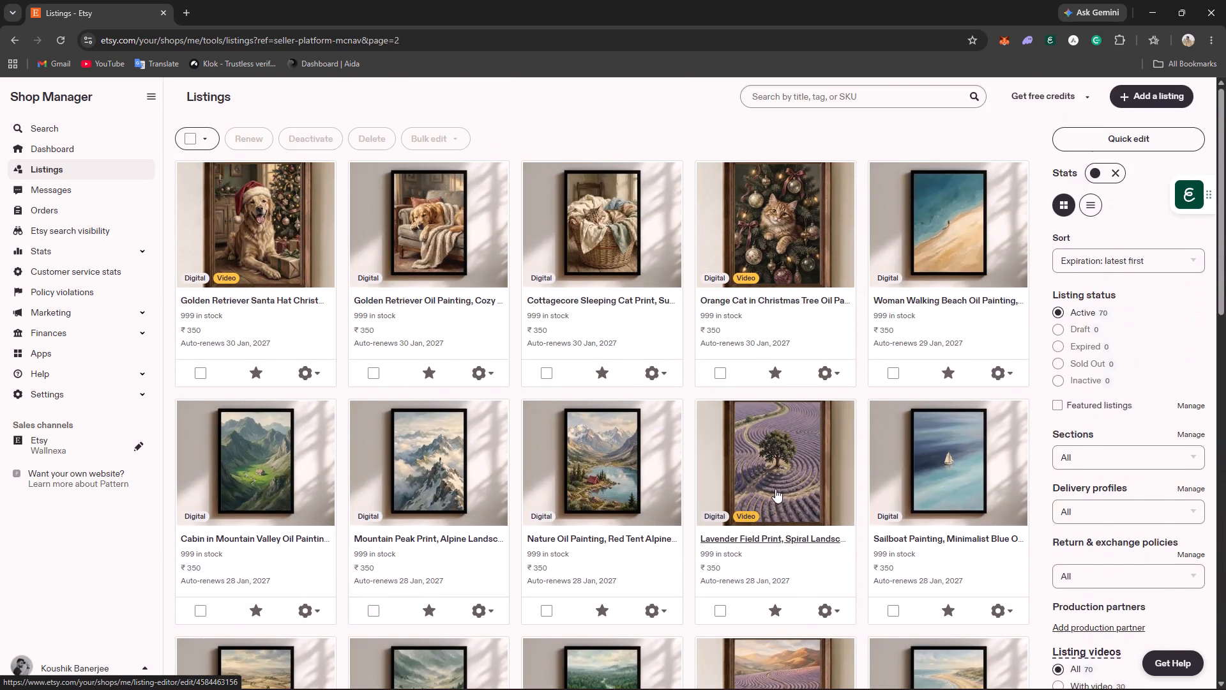
scroll(775, 489, up, 2)
scroll(444, 466, down, 19)
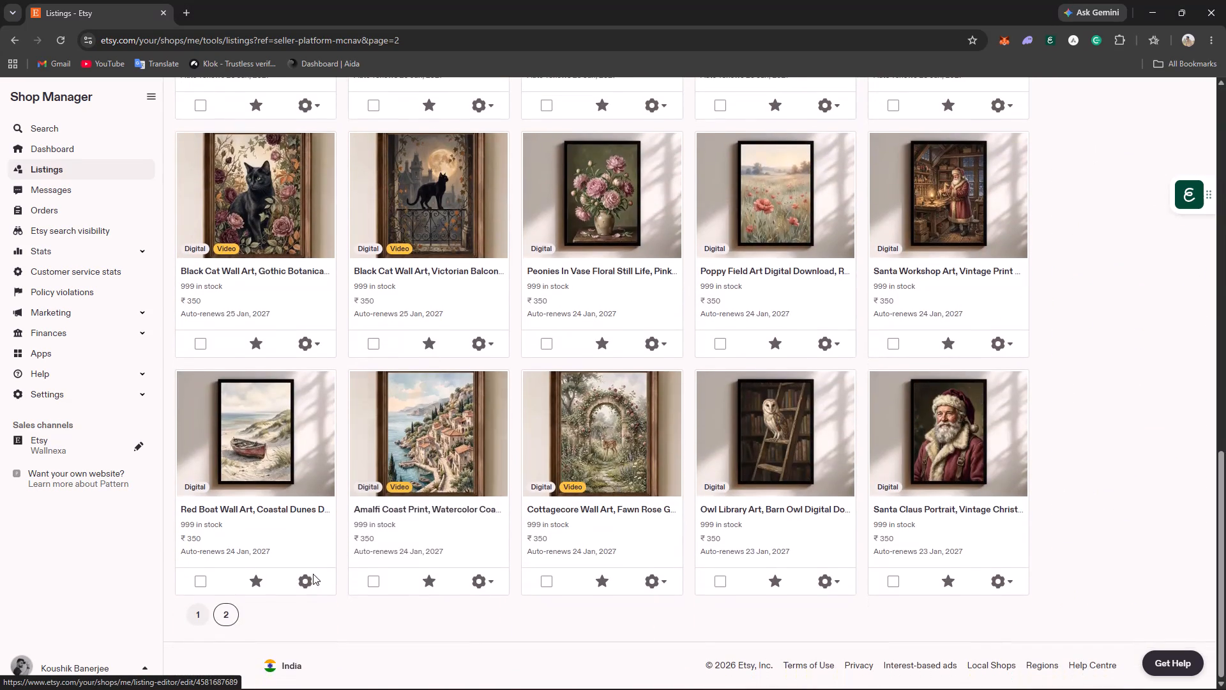
Look through page 1 of the Etsy listings again for the raven artwork seen in the WallNexa_Mockups folder.
click(197, 611)
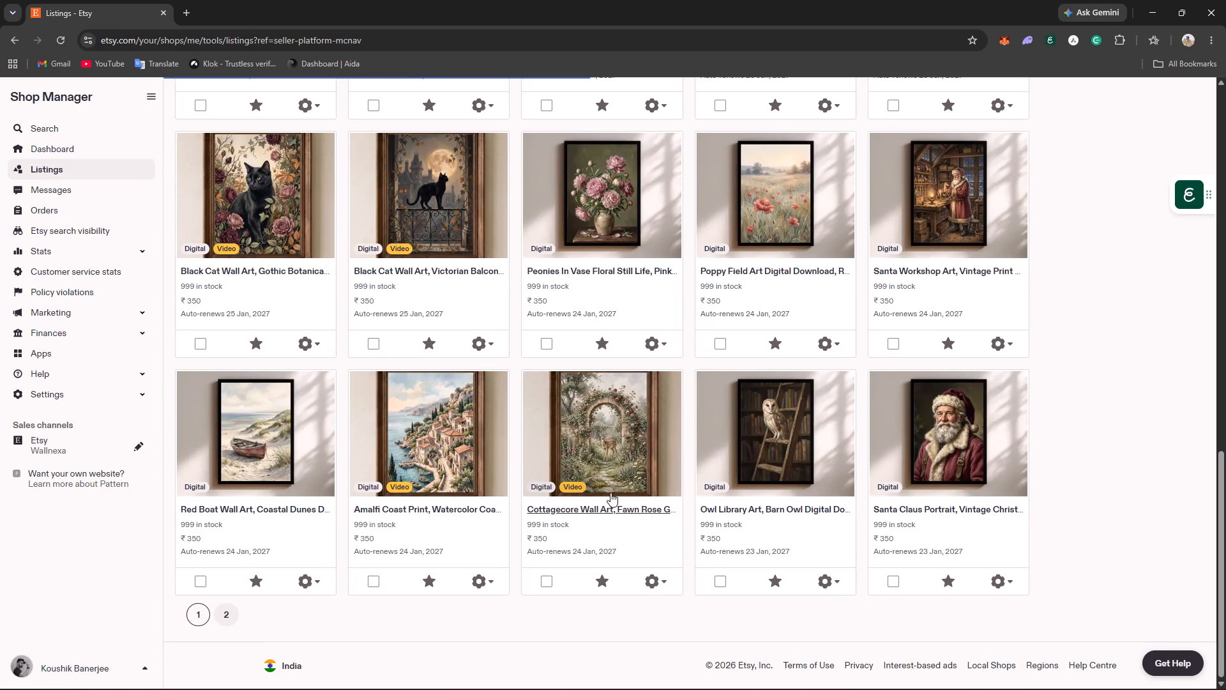
scroll(583, 479, down, 17)
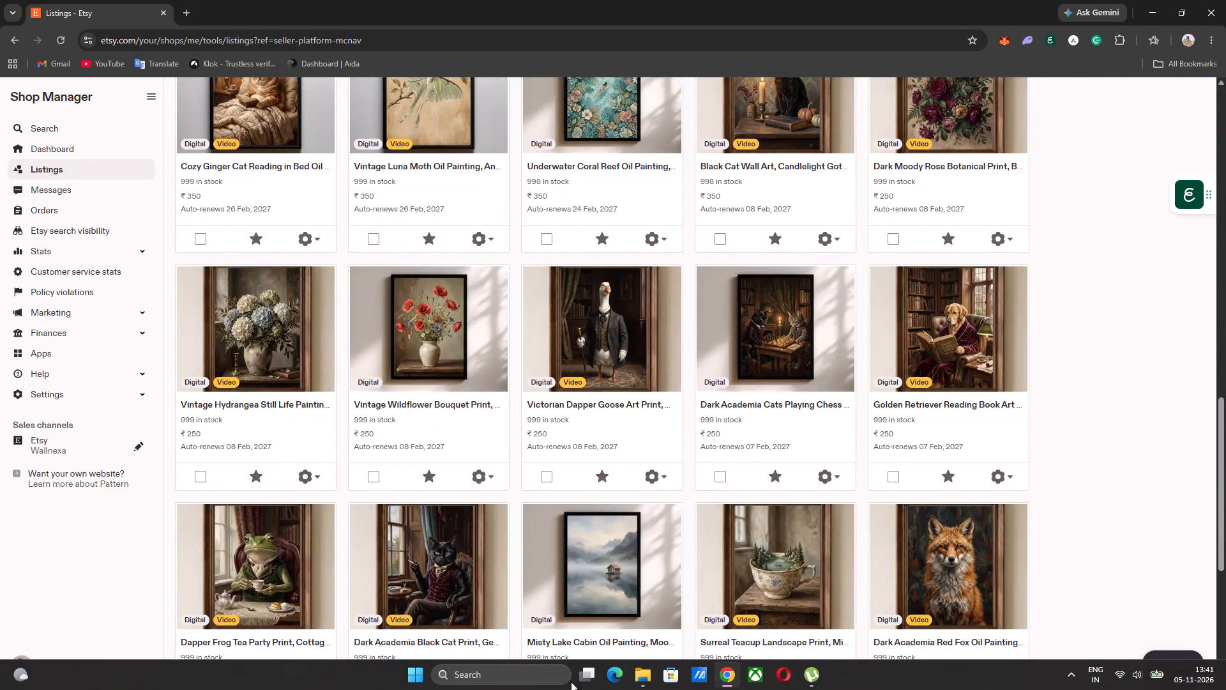
click(639, 675)
scroll(366, 540, down, 2)
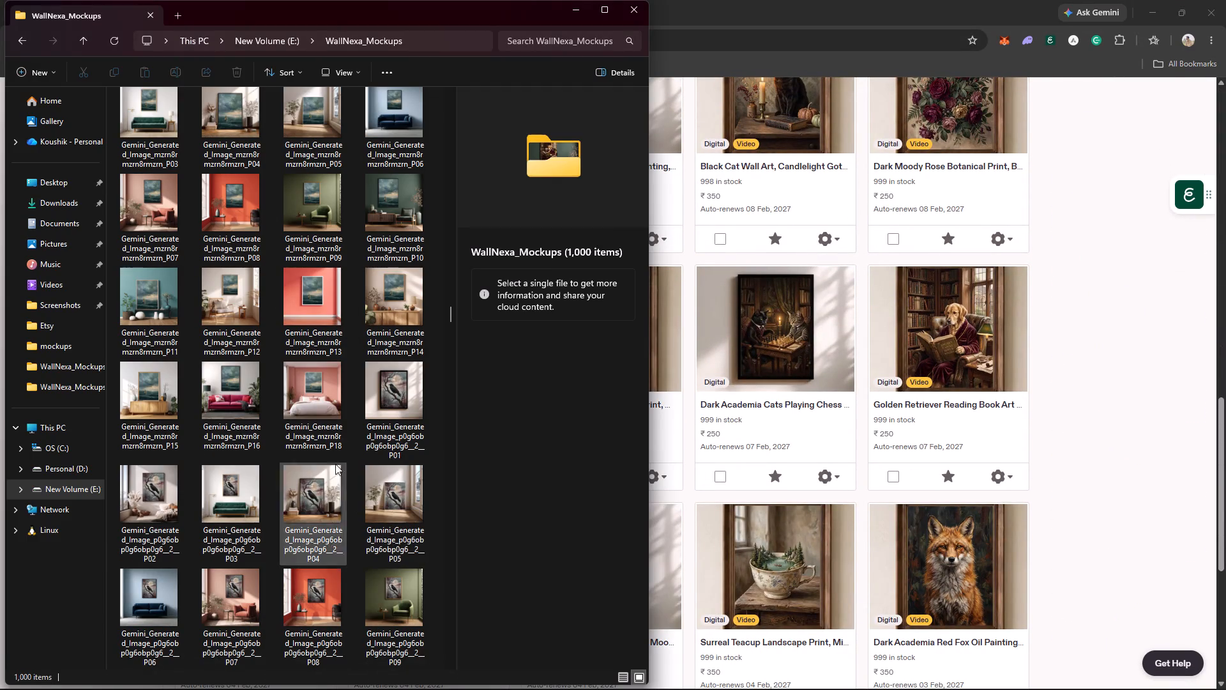
click(1107, 503)
scroll(637, 525, down, 3)
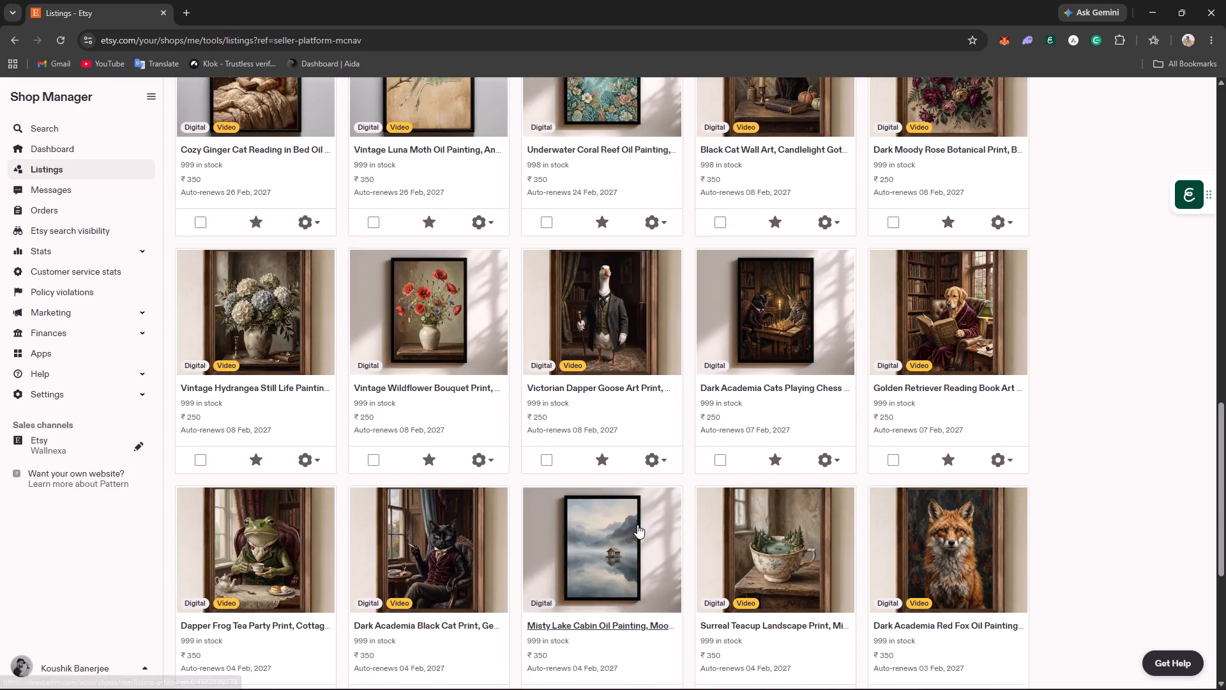
scroll(637, 525, down, 4)
scroll(637, 525, up, 19)
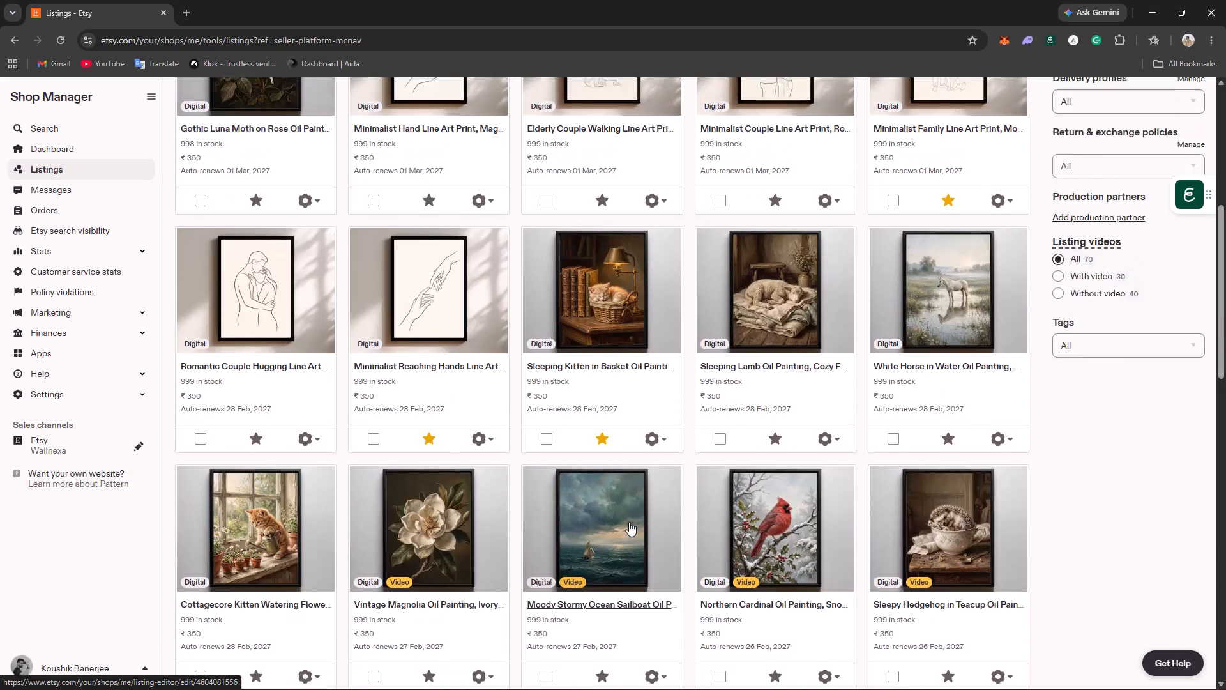
scroll(629, 522, up, 2)
scroll(625, 522, down, 8)
scroll(624, 521, down, 13)
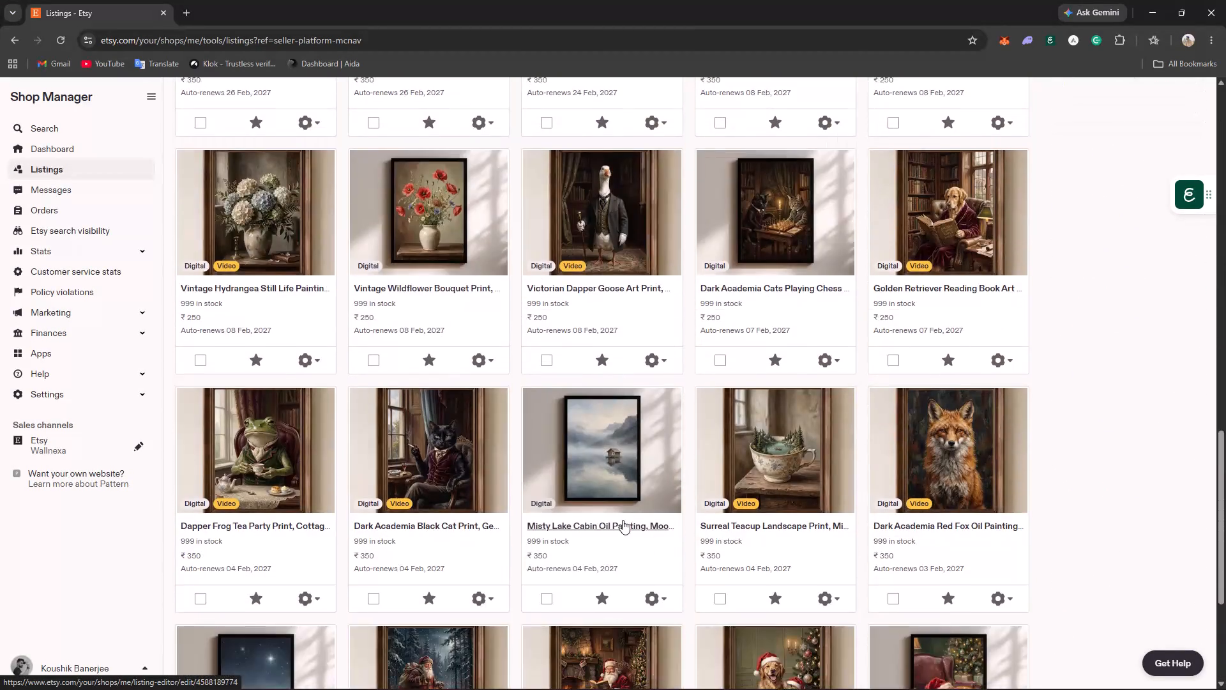
scroll(623, 520, down, 7)
Find the Raven Watercolor Print on page 2 of the listings and open it for editing.
click(227, 617)
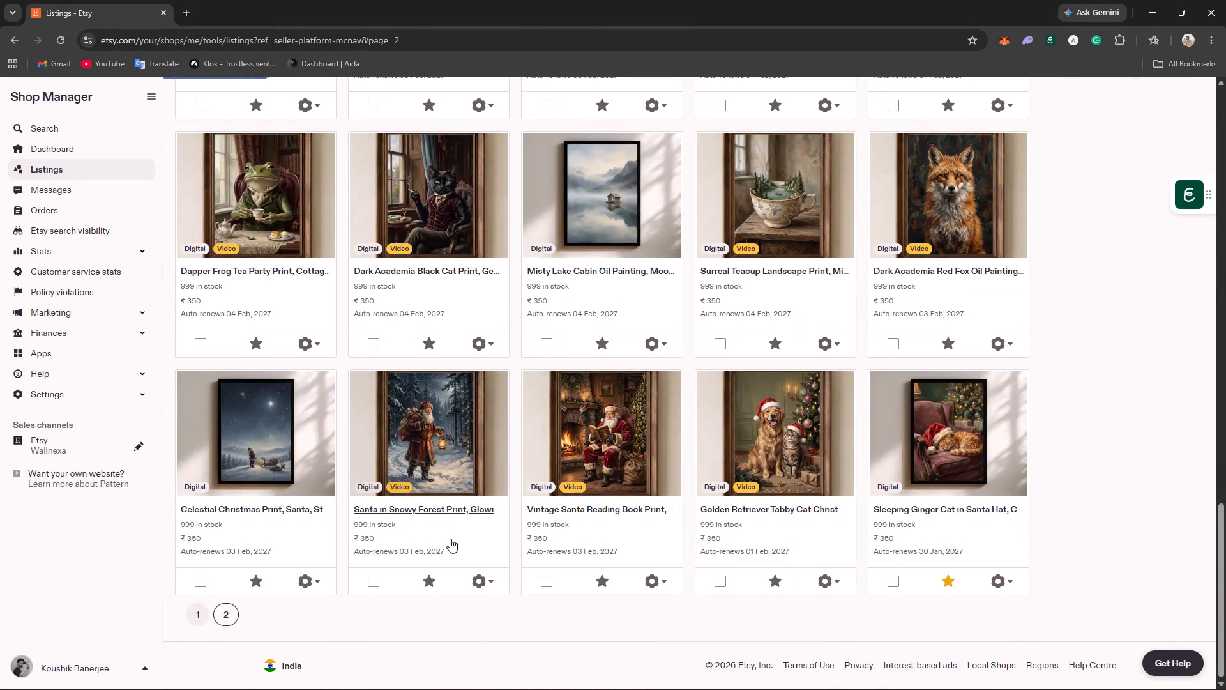
scroll(589, 471, up, 1)
scroll(589, 471, down, 2)
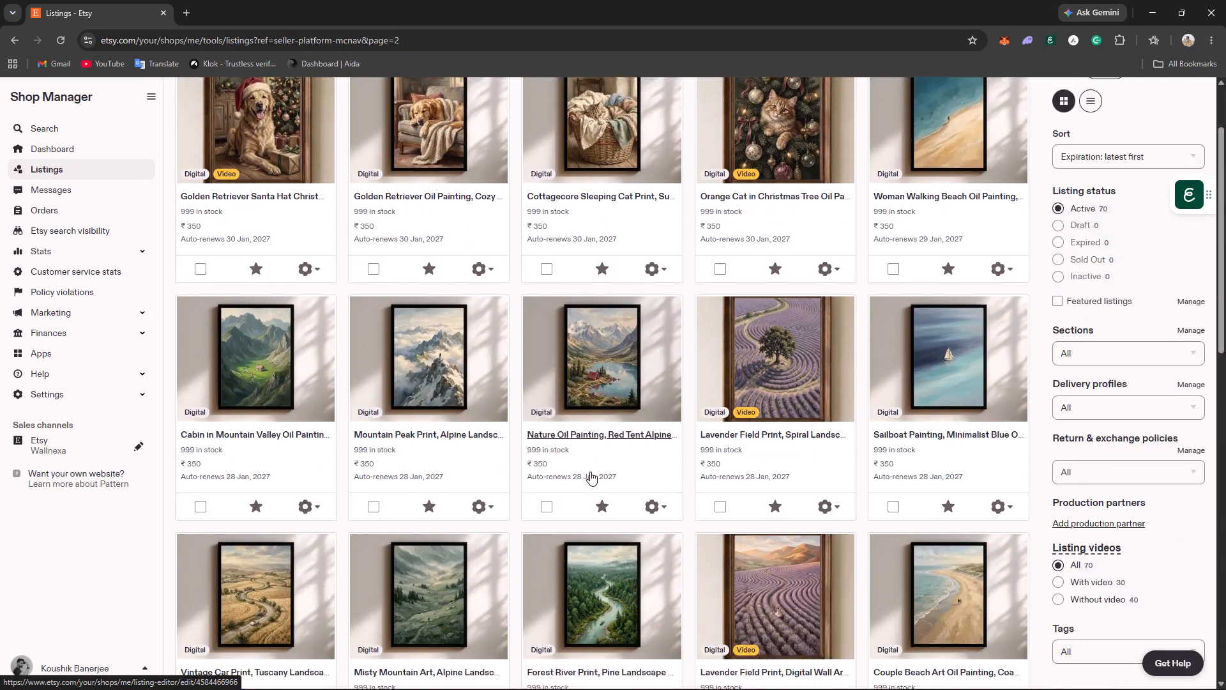
scroll(590, 471, down, 7)
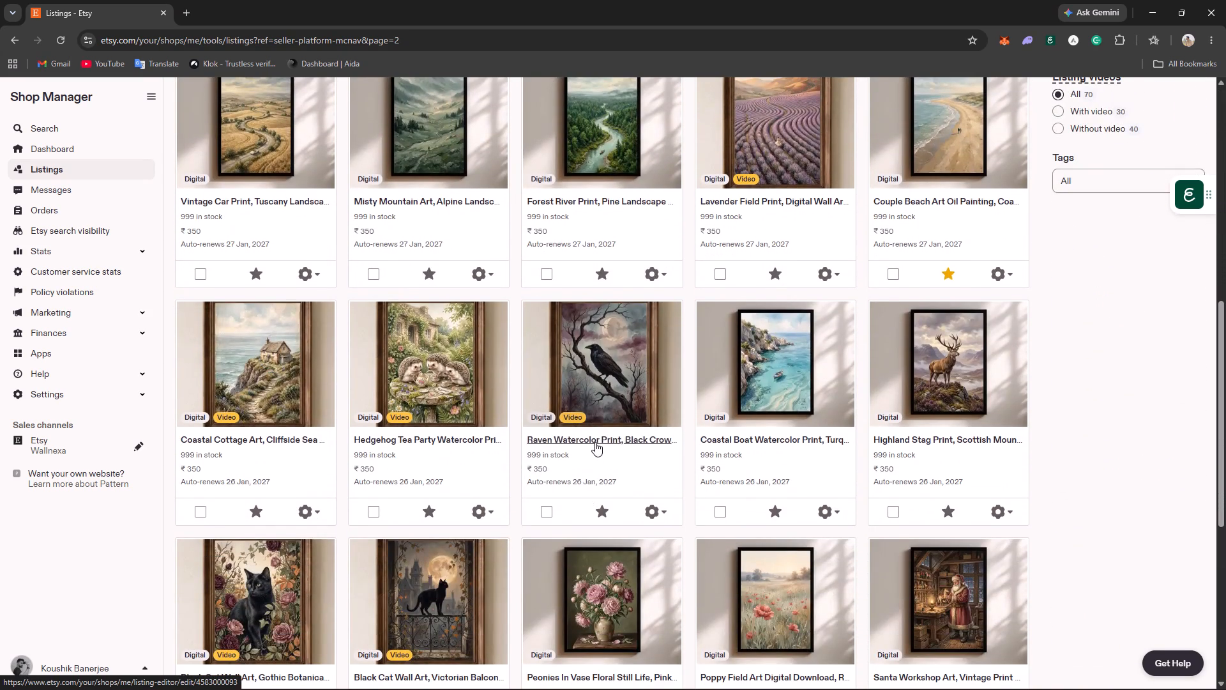
click(595, 441)
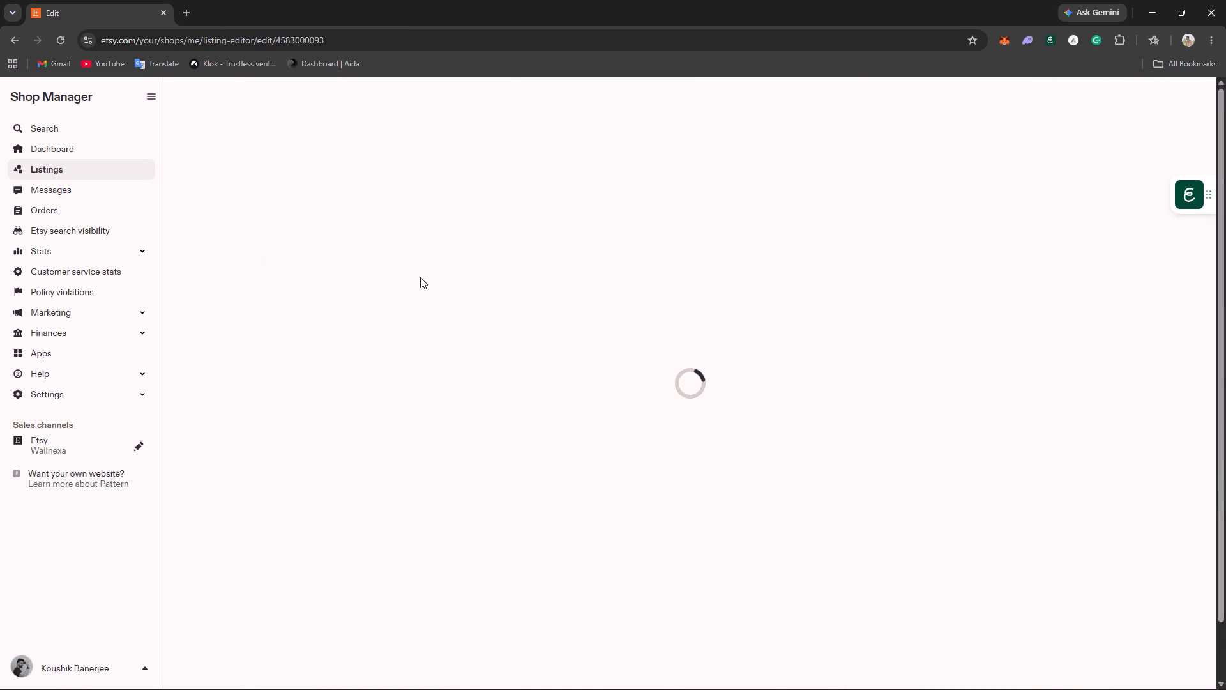
Delete the raven listing's existing mockup photos and video, keeping only the Digital Wall Art, Printable Artwork and Print Size Guide graphics.
scroll(912, 371, down, 1)
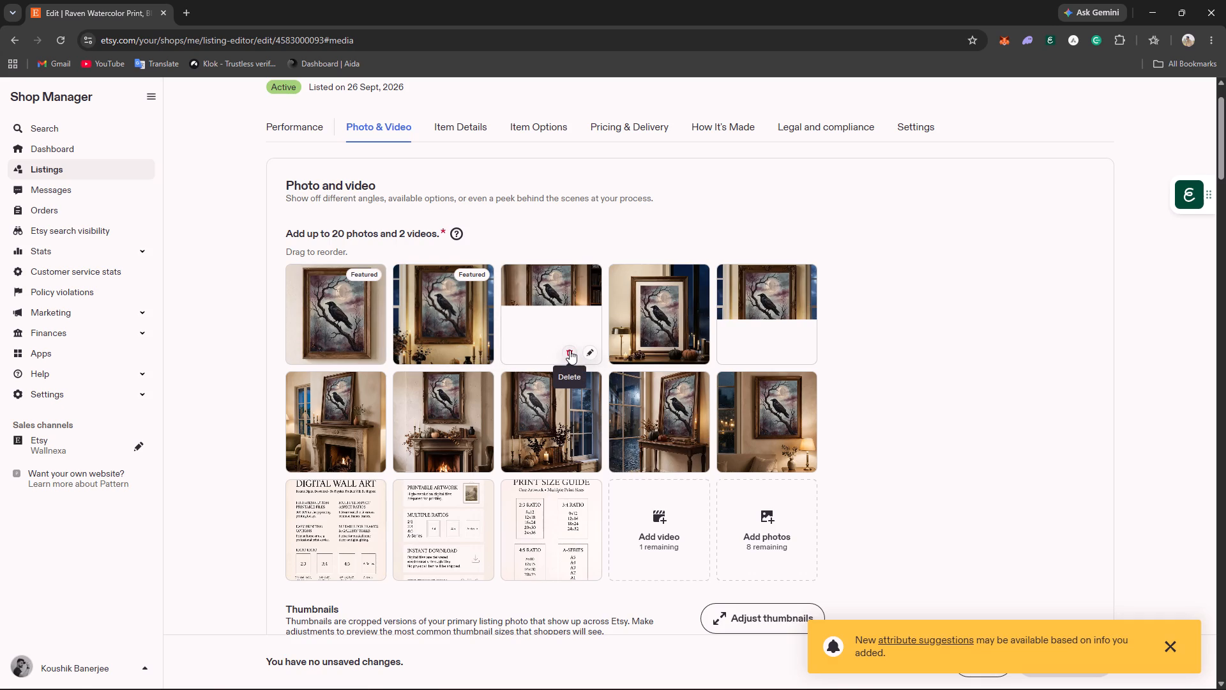
click(570, 350)
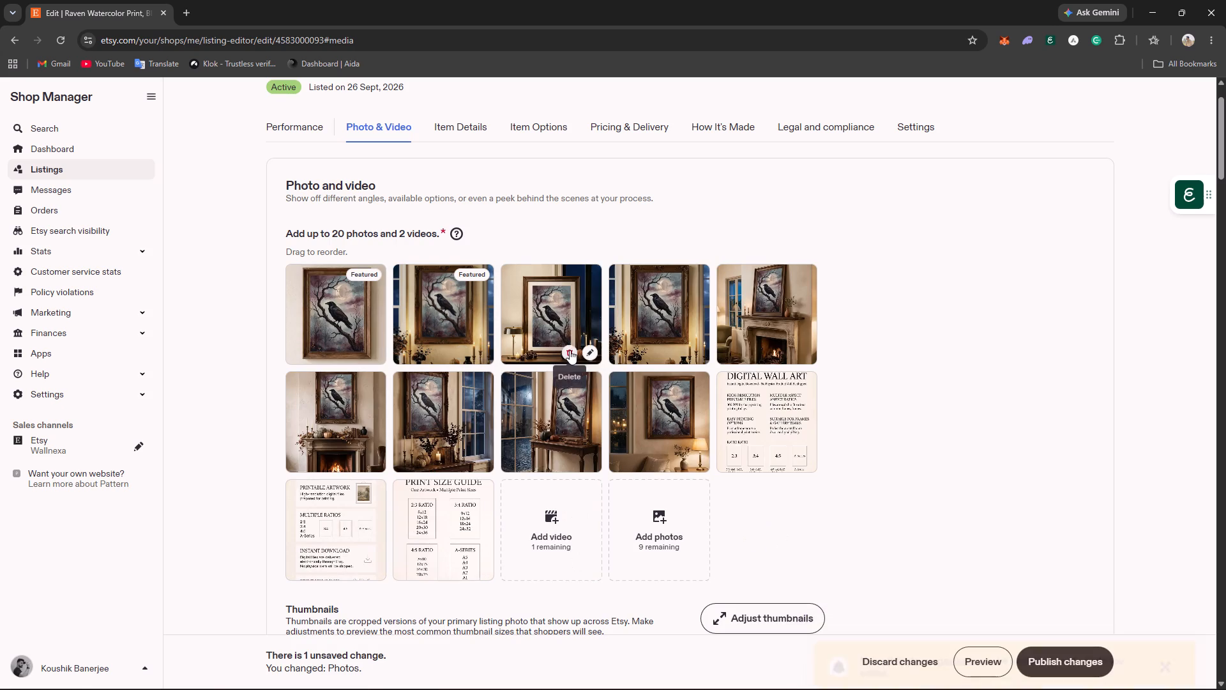
click(570, 350)
click(570, 350)
click(570, 350)
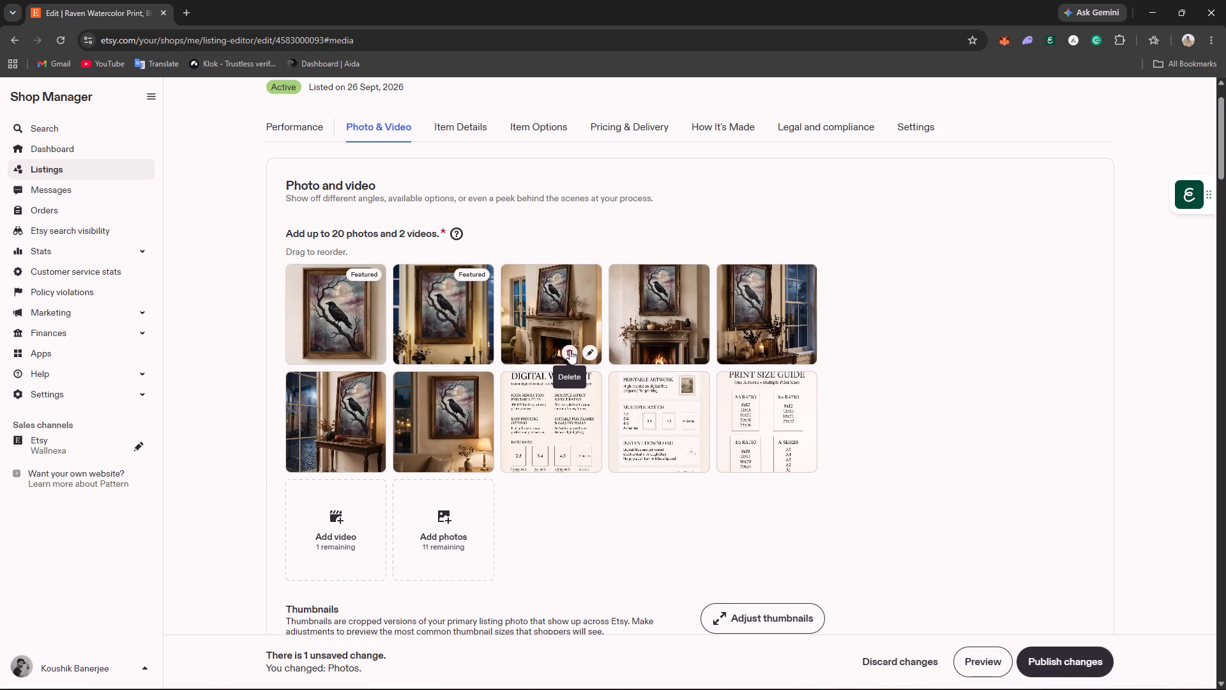
click(570, 350)
click(570, 350)
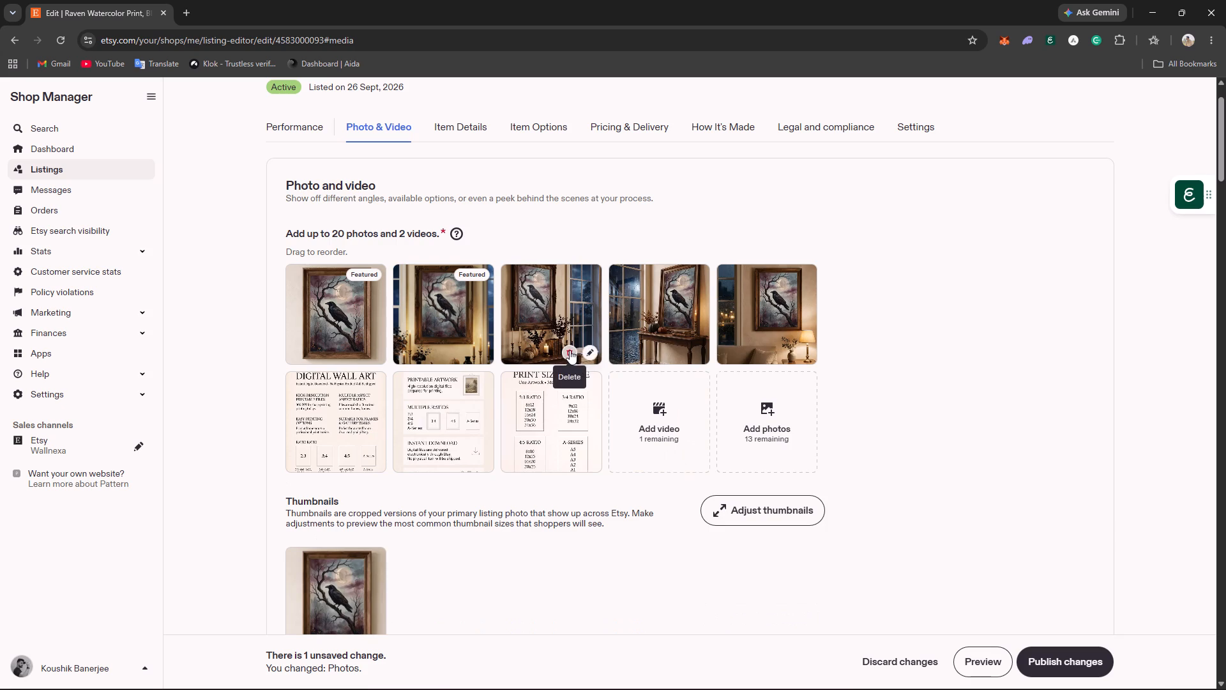
click(570, 350)
click(570, 350)
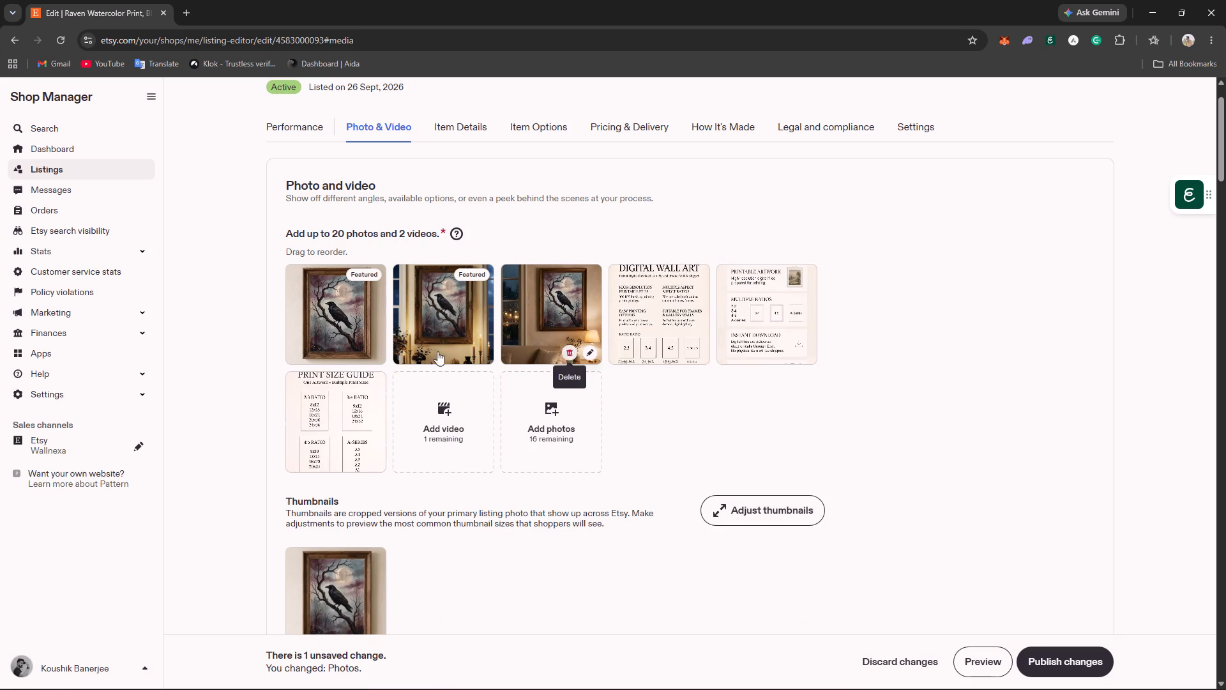
click(350, 348)
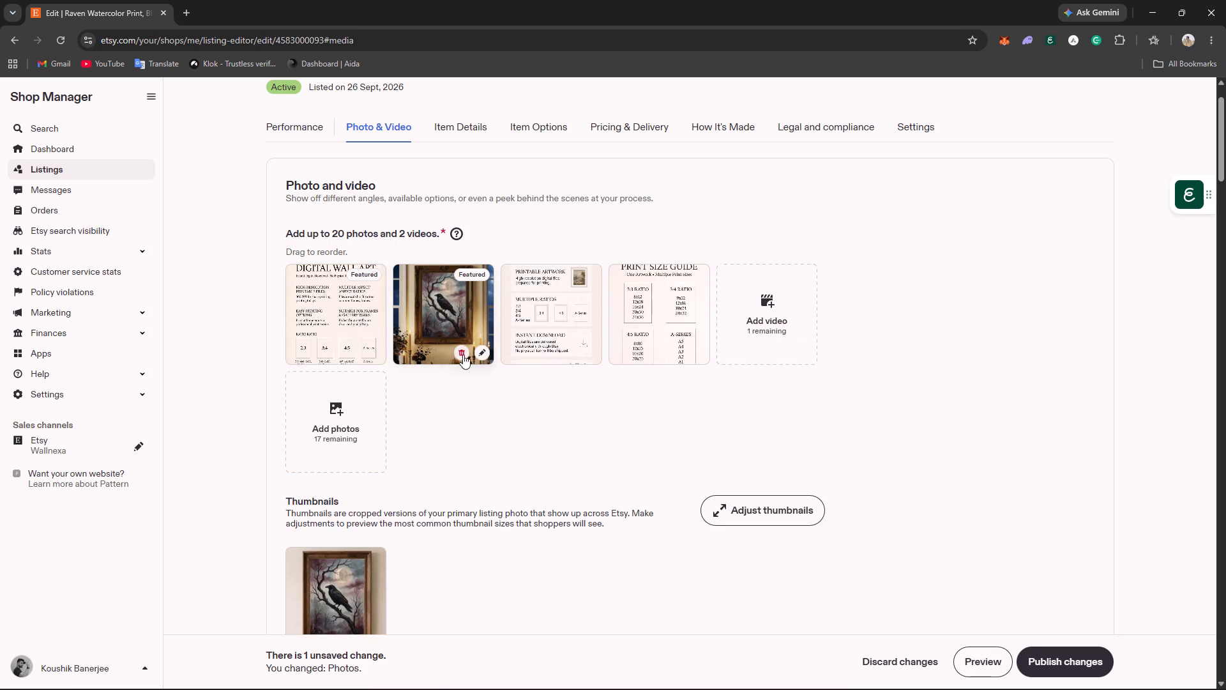
click(465, 353)
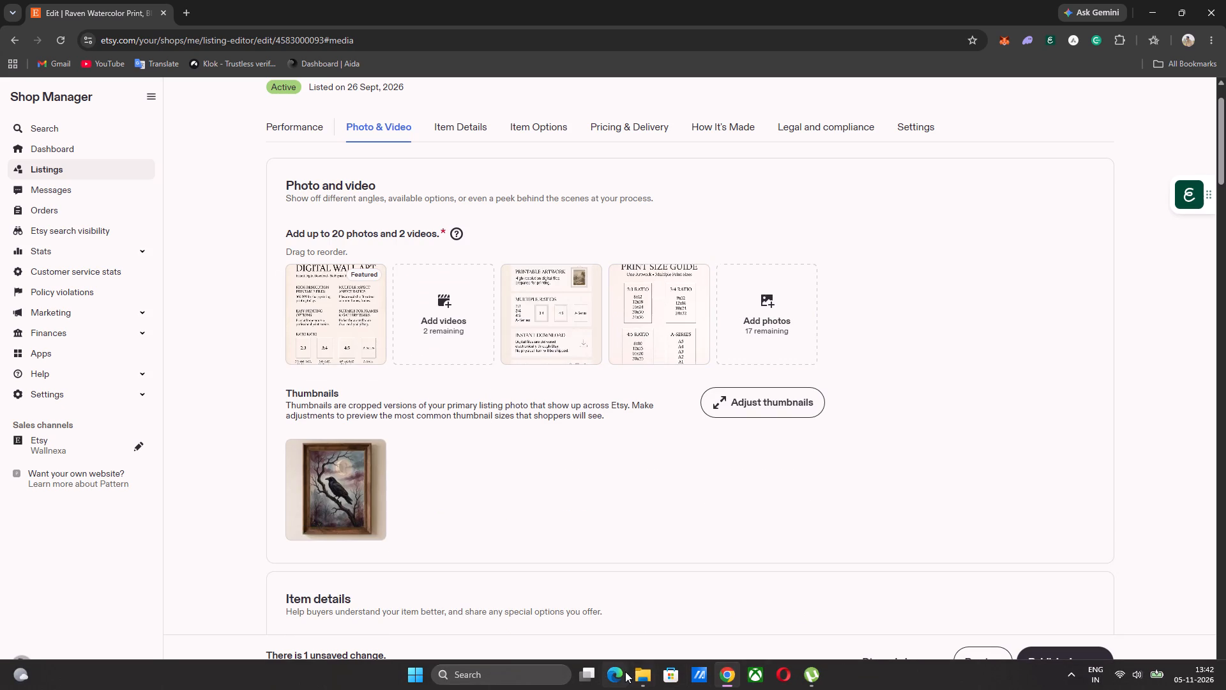
Review the raven mockups from P01 onward in the WallNexa_Mockups folder and delete P07, the pink-wall armchair scene.
click(635, 672)
double_click(395, 387)
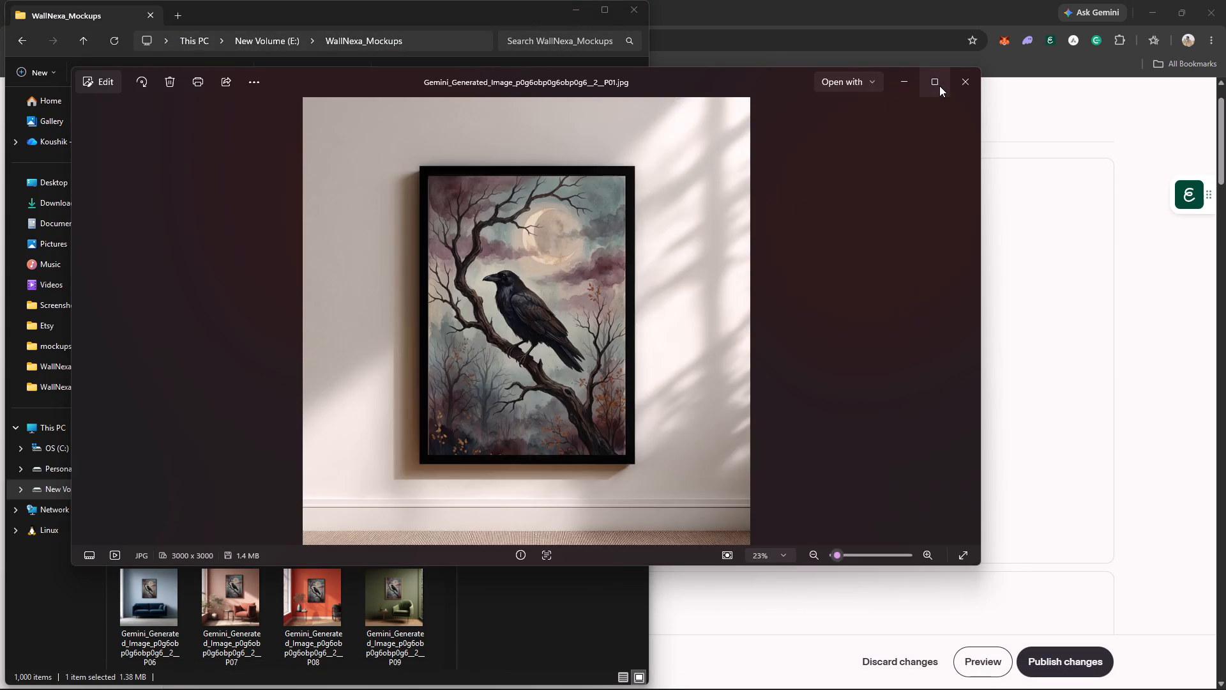
click(939, 86)
key(Right)
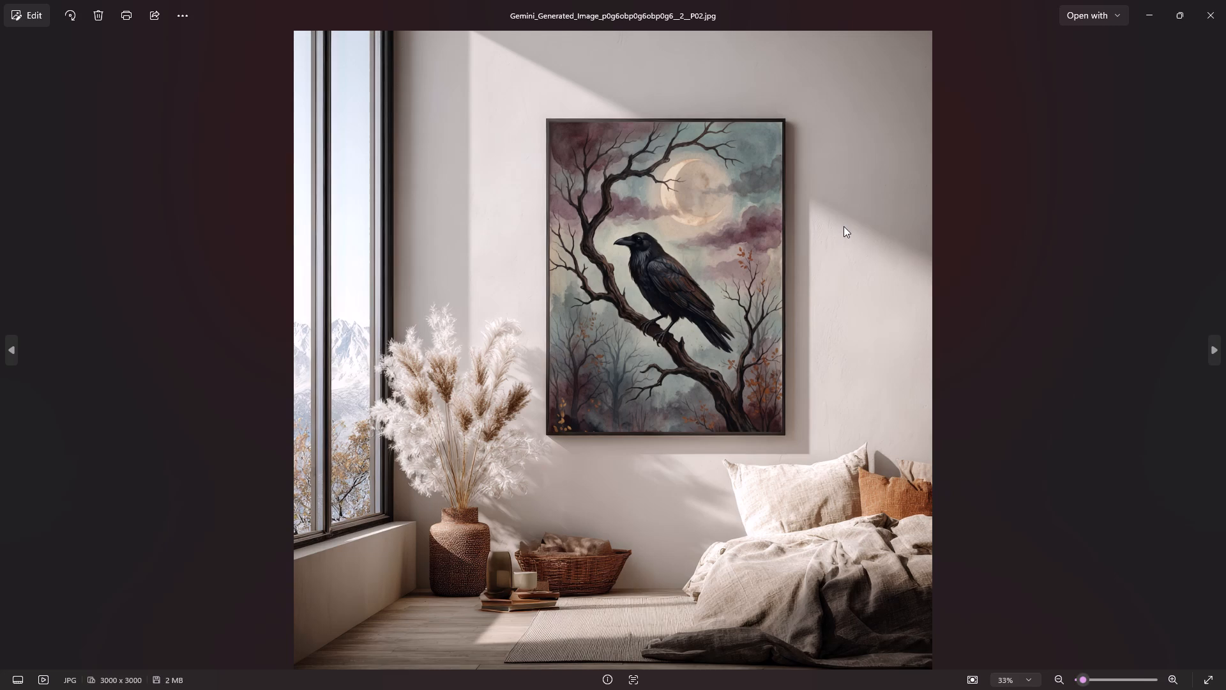
key(Right)
key(Left)
key(Right)
key(Right)
key(Right)
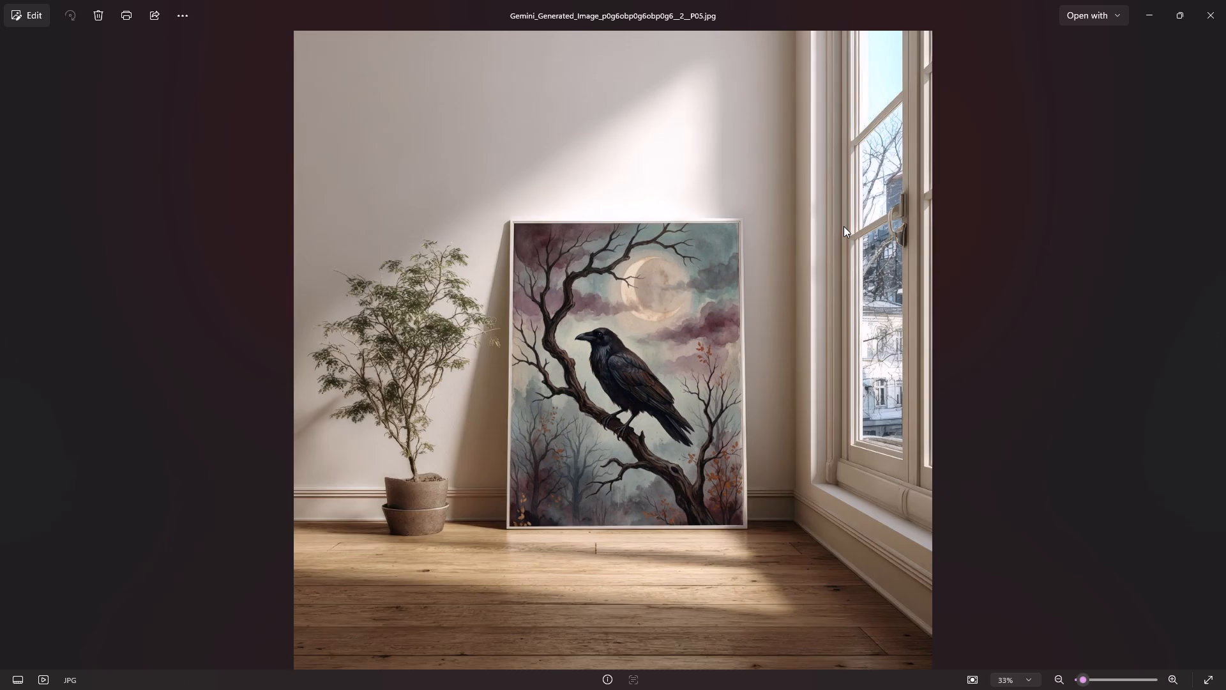
key(Right)
key(Right)
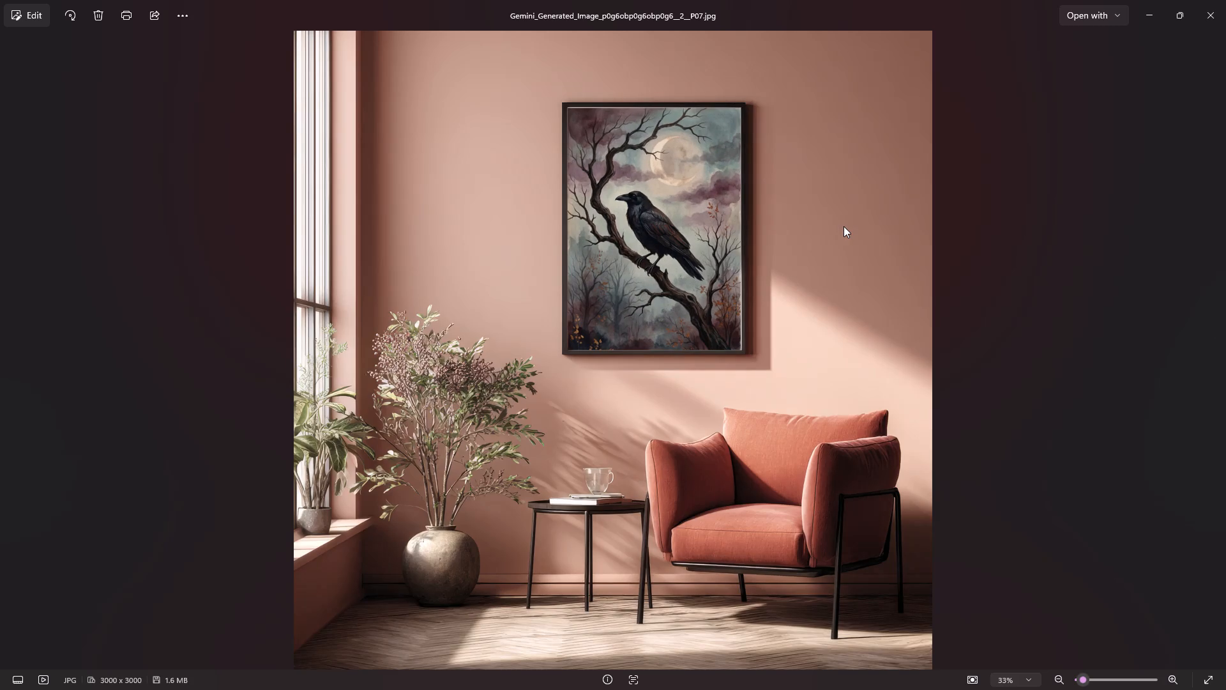
key(Delete)
Review the remaining raven mockups, delete P12 and the pink-bedroom P18, and close the image viewer.
key(Right)
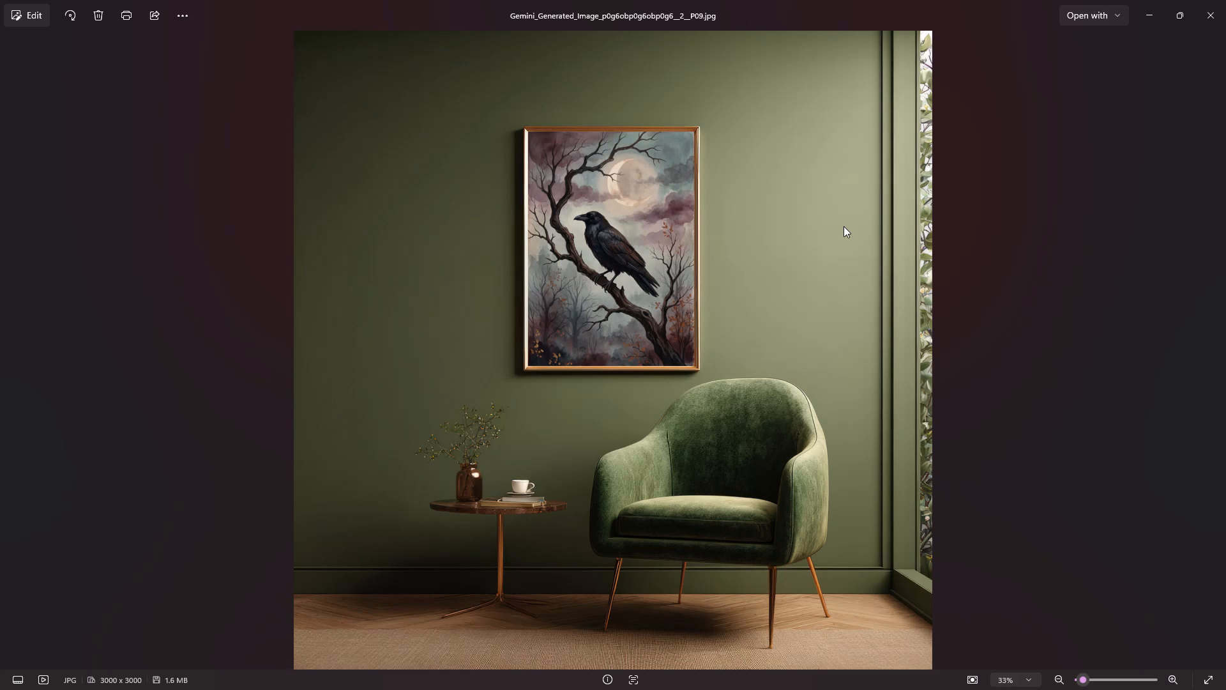
key(Right)
key(Right)
key(Right)
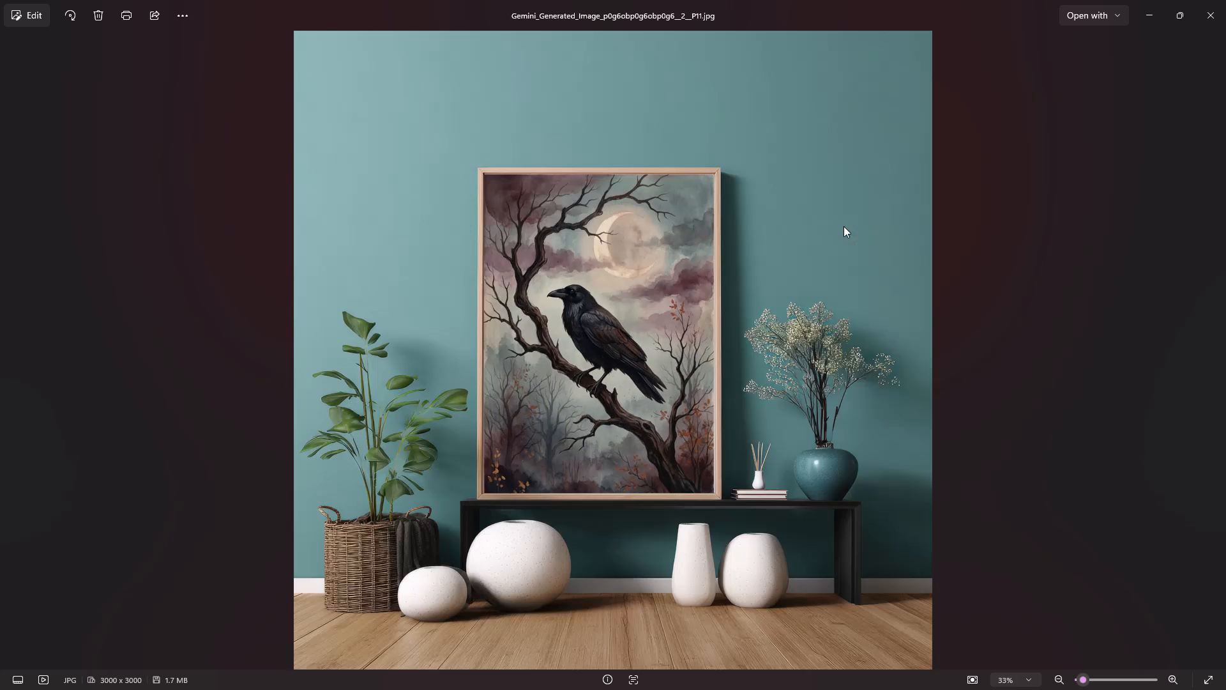
key(Delete)
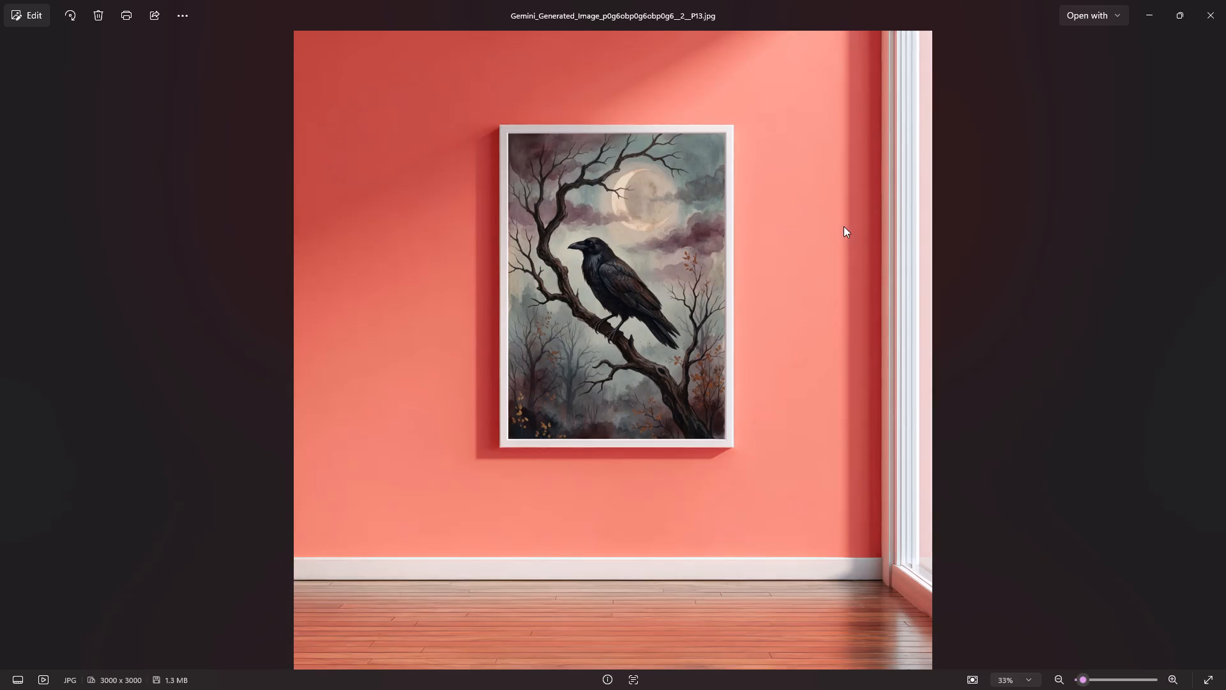
key(Right)
key(Right)
key(Right)
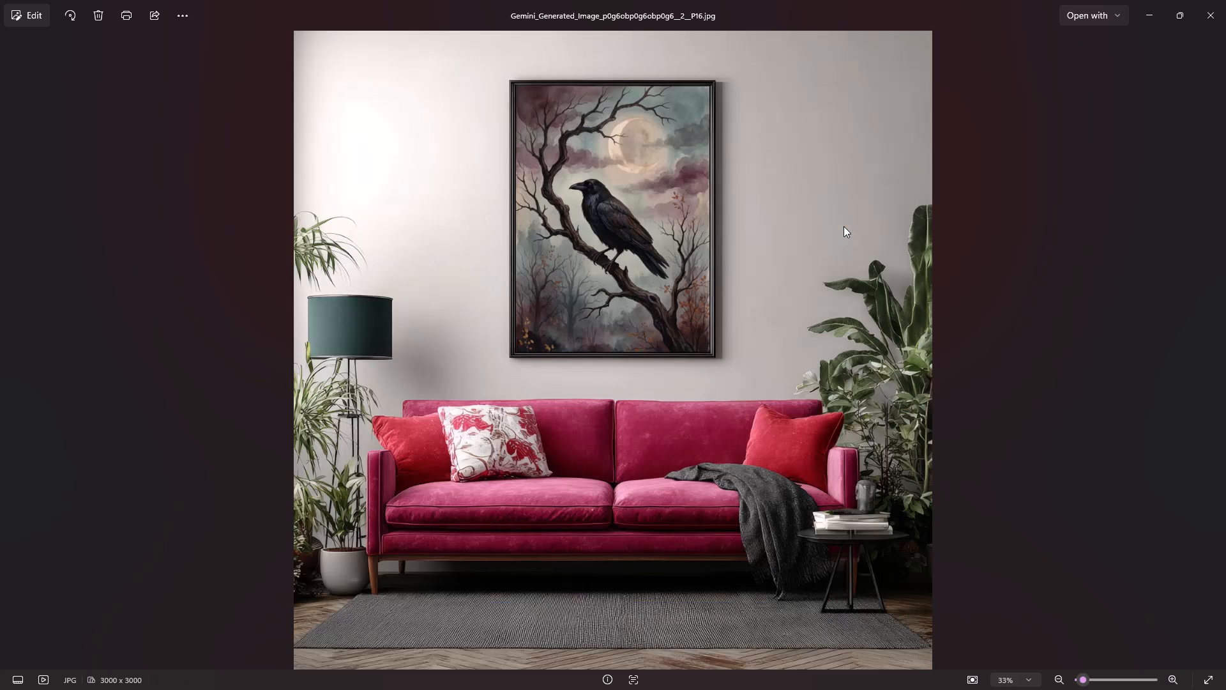
key(Right)
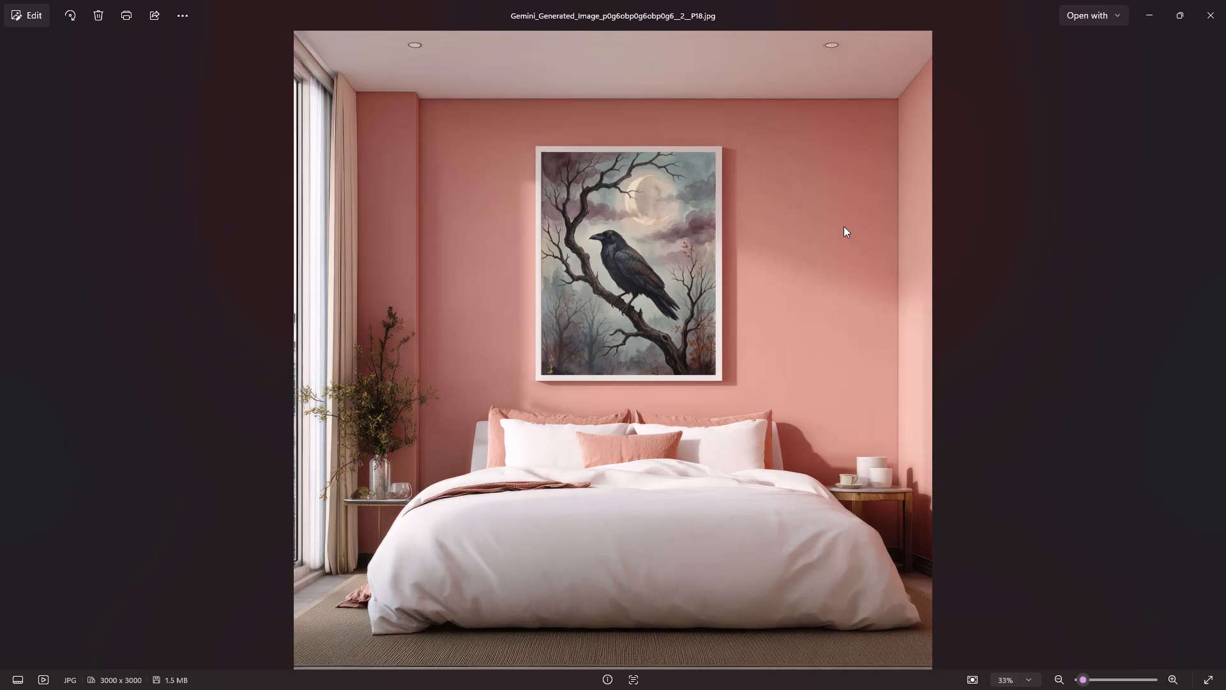
key(Delete)
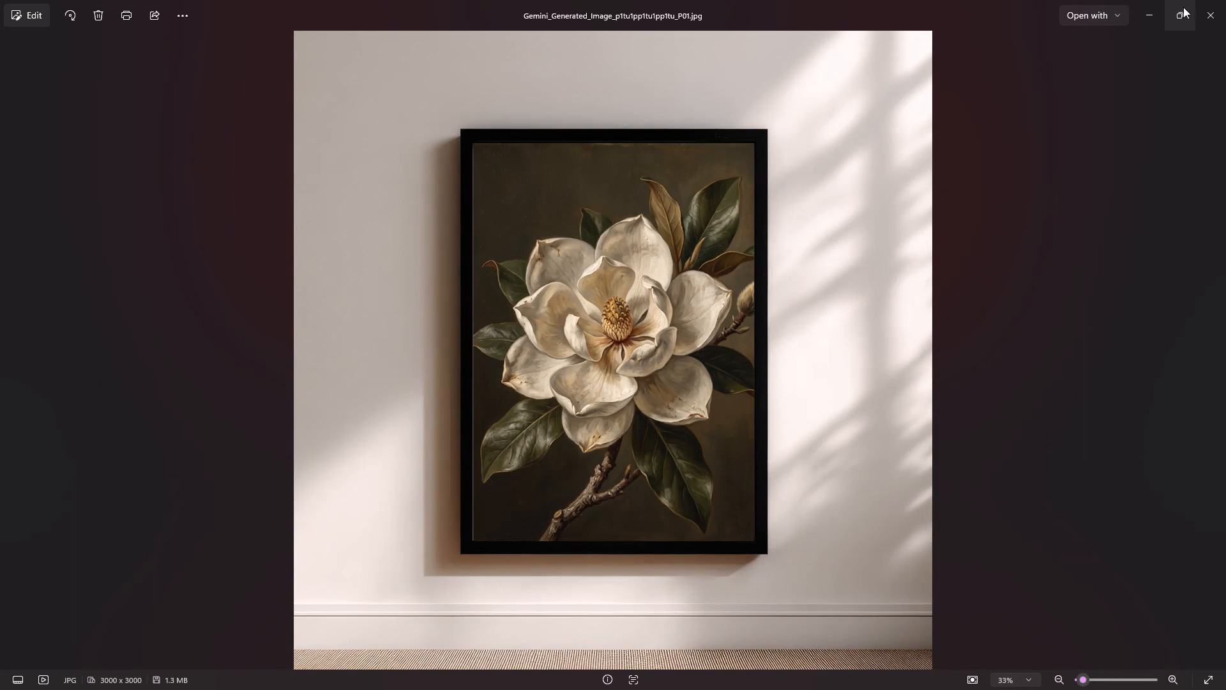
click(1204, 6)
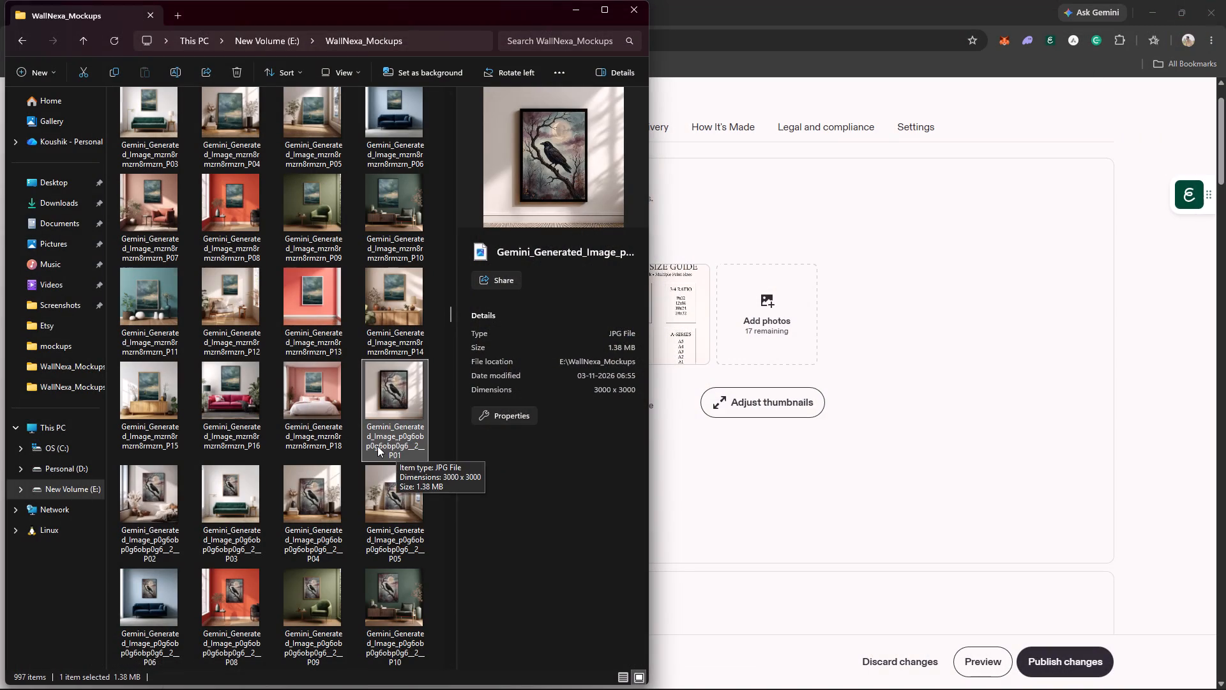
Add the 14 remaining raven mockups, P01 to P16, from the WallNexa_Mockups folder to the listing's photos.
scroll(377, 446, down, 1)
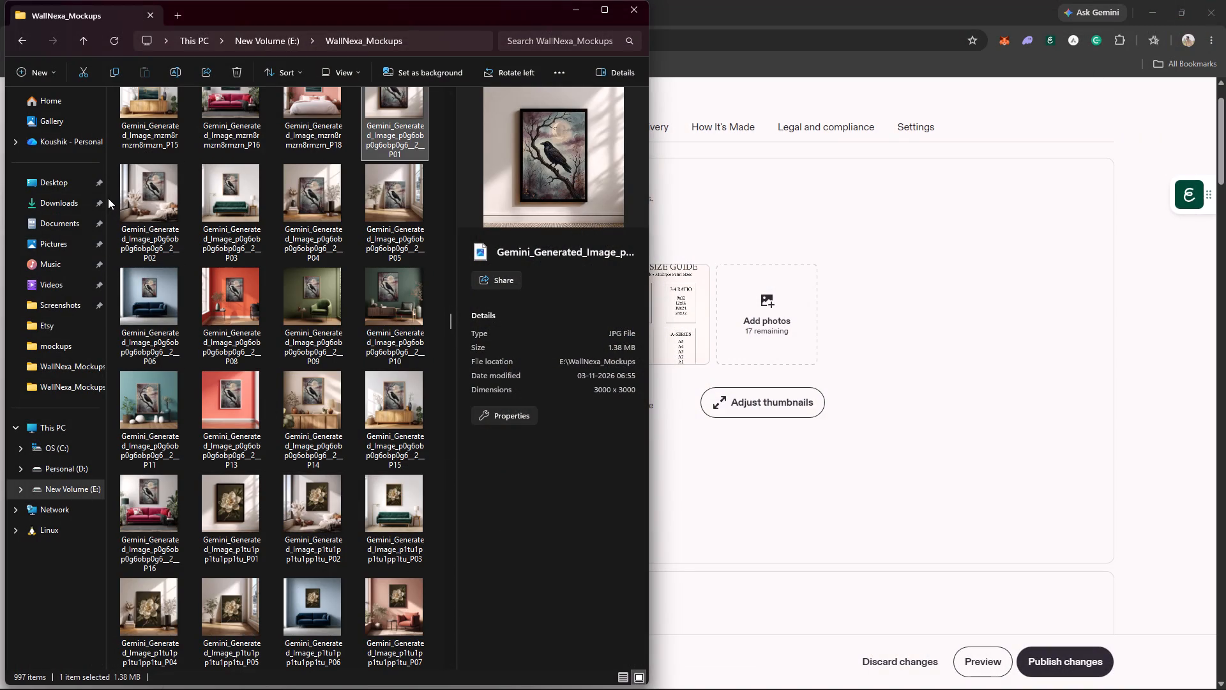
drag(110, 197, 405, 393)
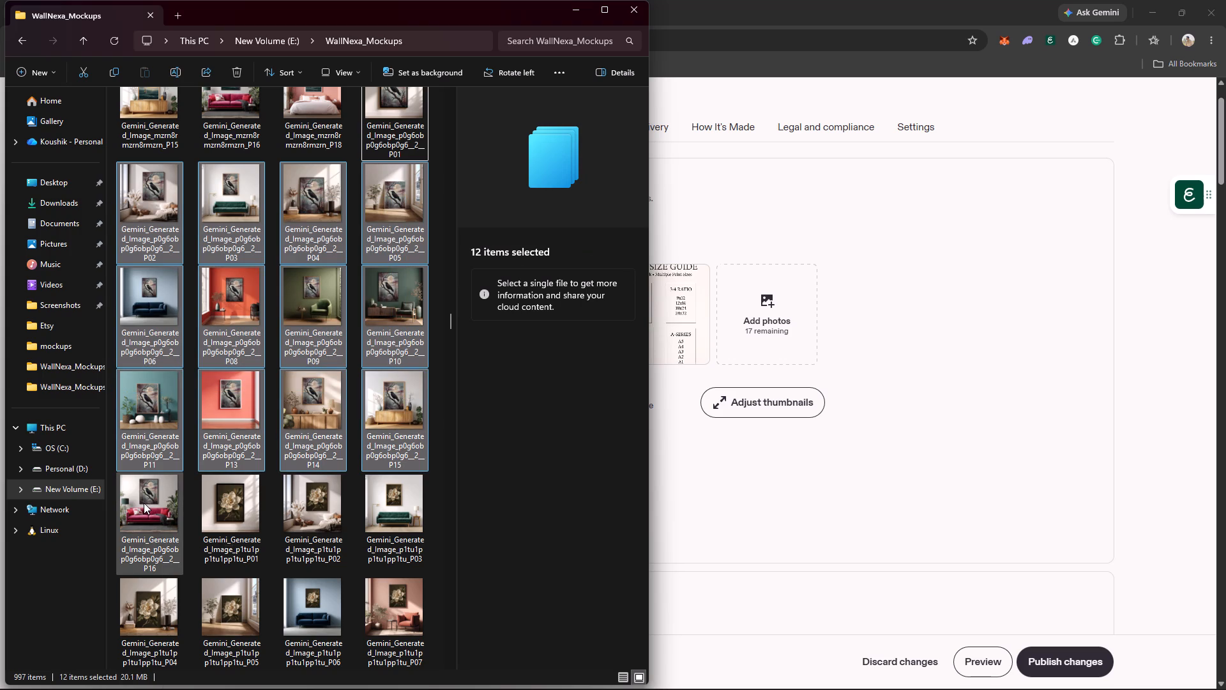
ctrl+click(144, 503)
ctrl+click(381, 101)
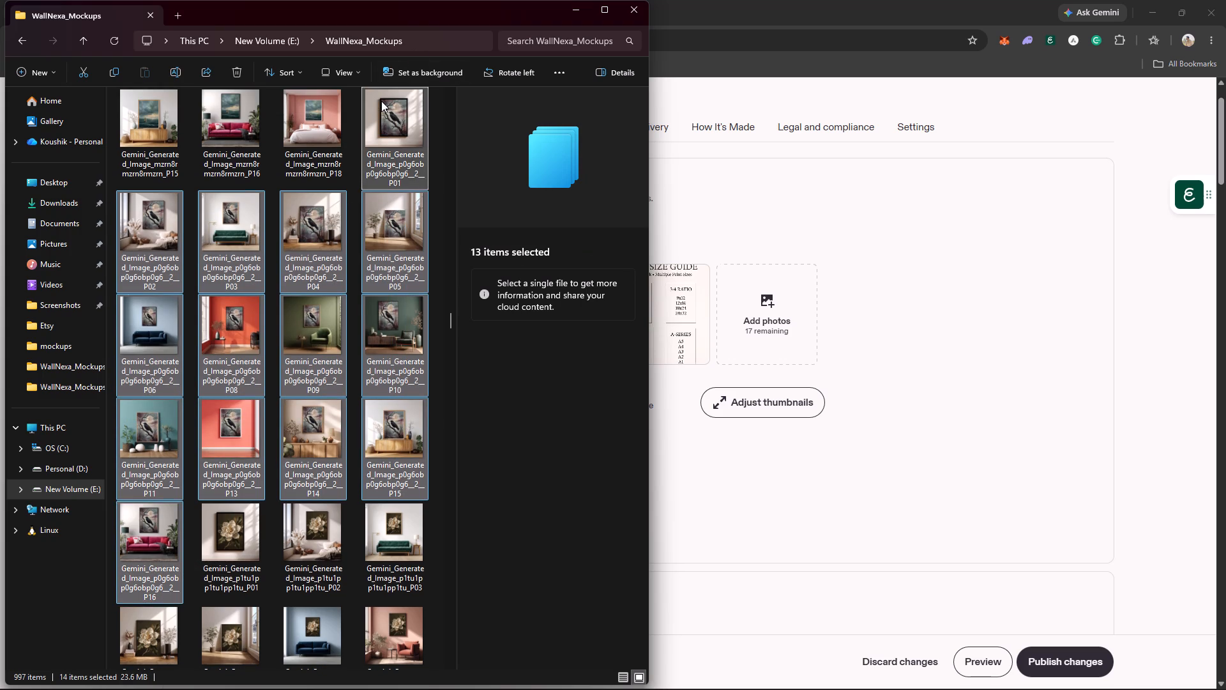
drag(408, 139, 768, 303)
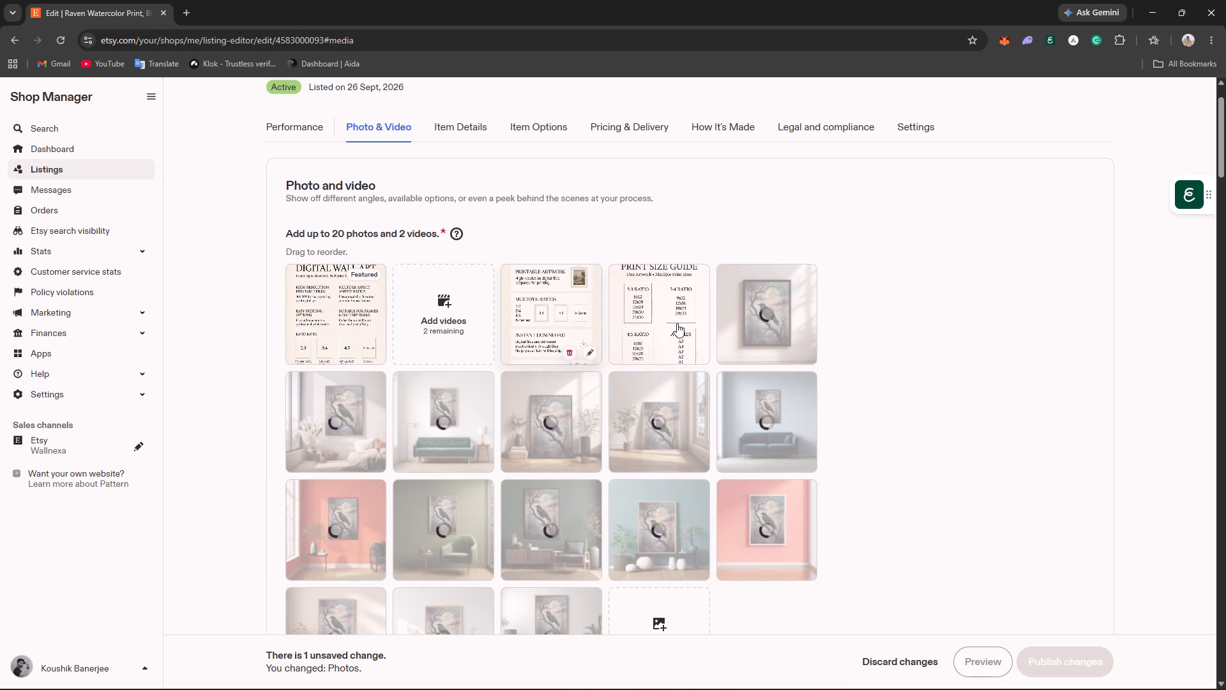
Move the Digital Wall Art, Printable Artwork and Print Size Guide graphics after all the raven mockups, in that order.
scroll(872, 322, down, 1)
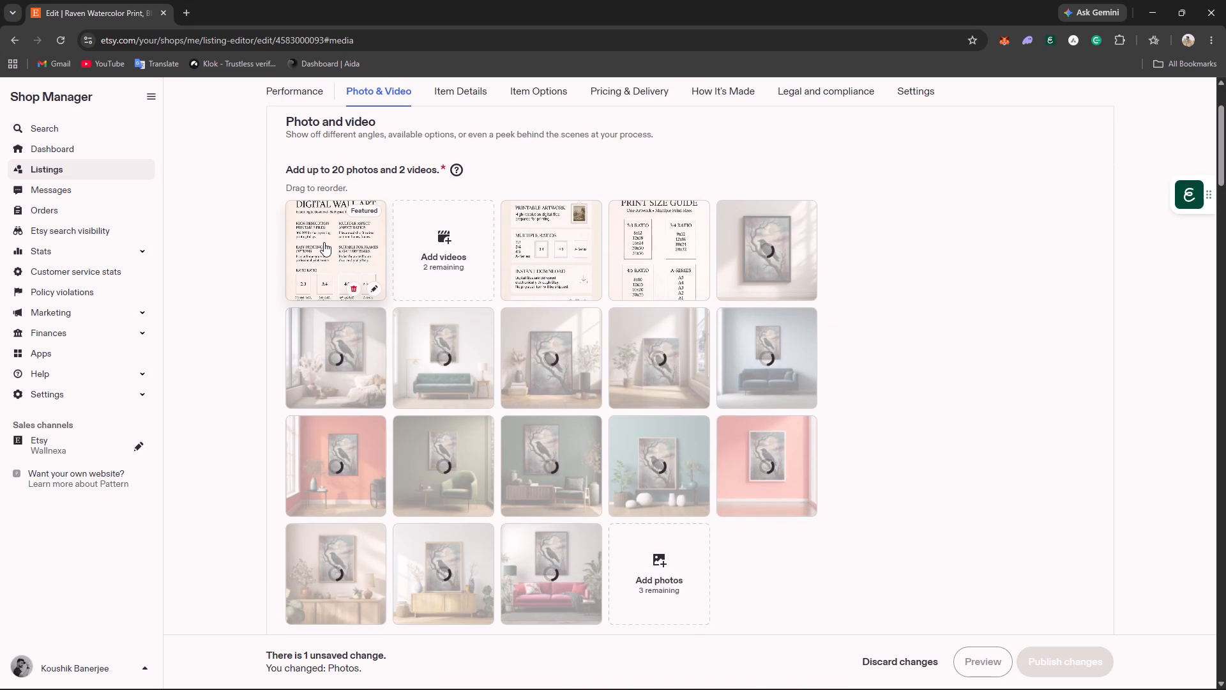
drag(324, 242, 554, 572)
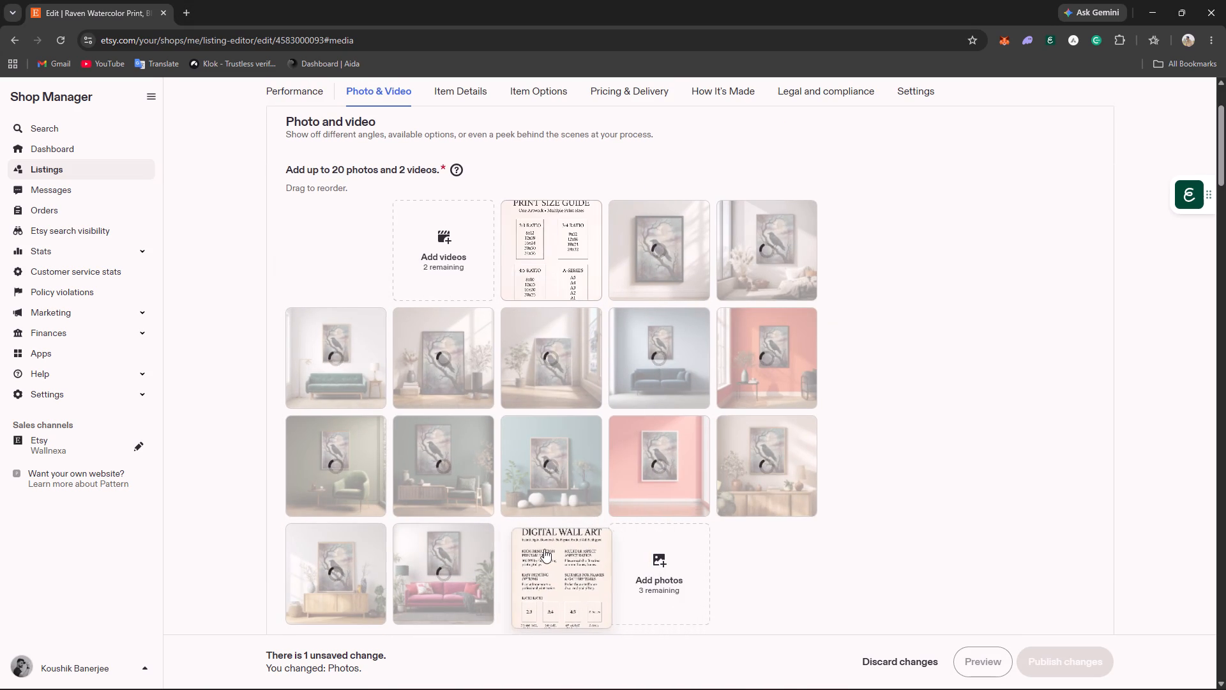
drag(348, 237, 656, 570)
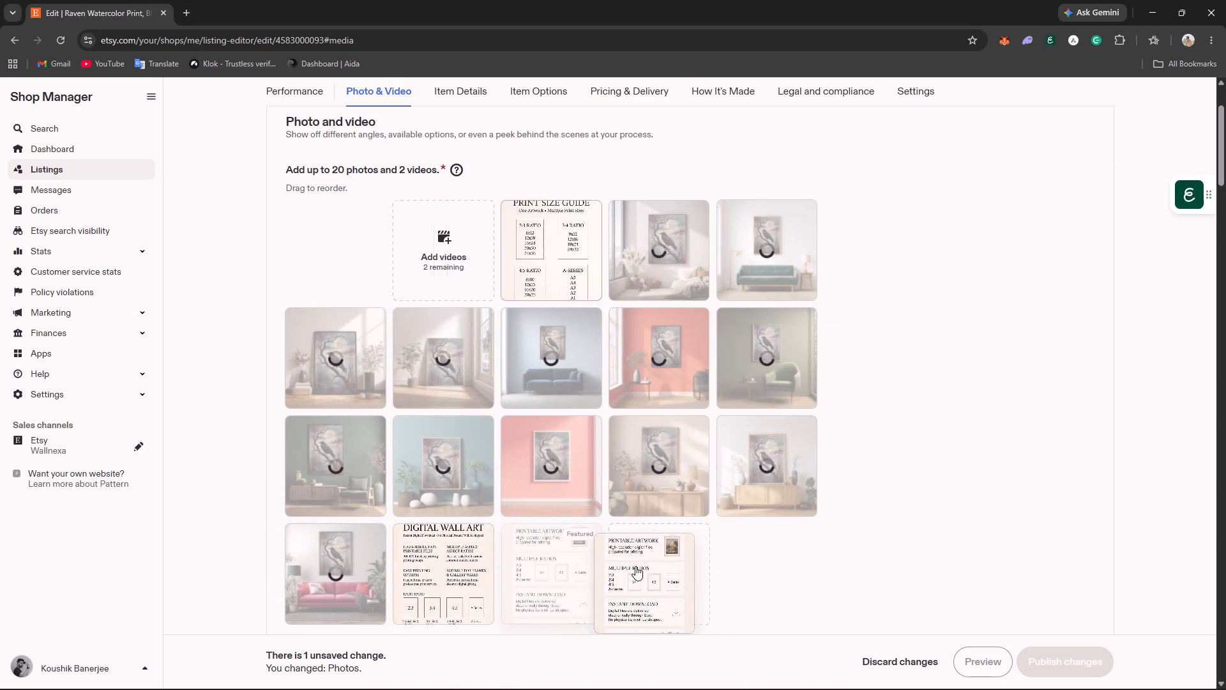
drag(356, 236, 641, 564)
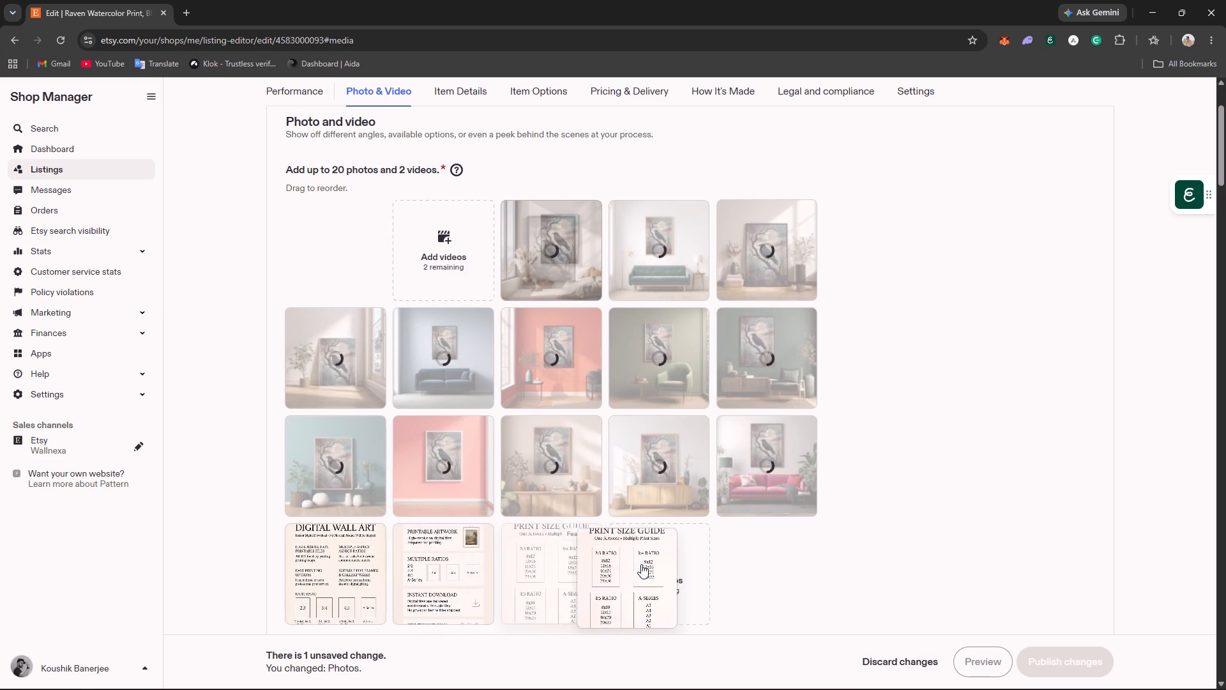
drag(641, 564, 598, 562)
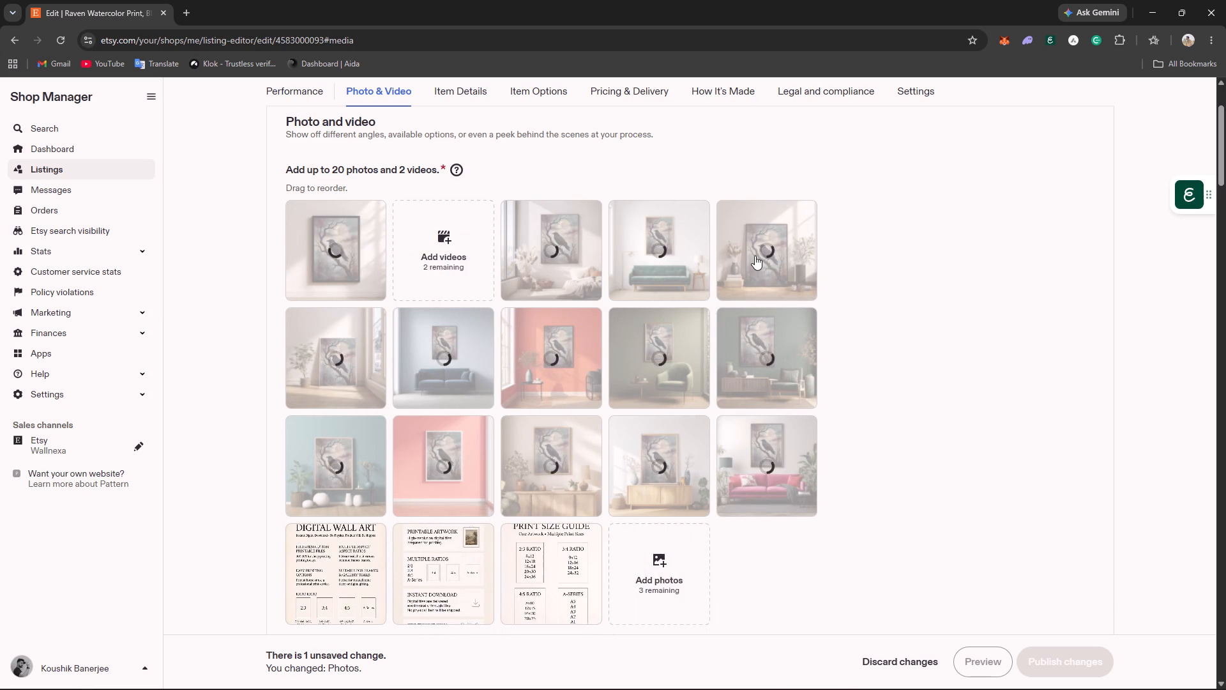
Move the large leaning-frame raven mockup (P04) between the blue-sofa and red-wall mockups in the photo order.
drag(755, 256, 455, 366)
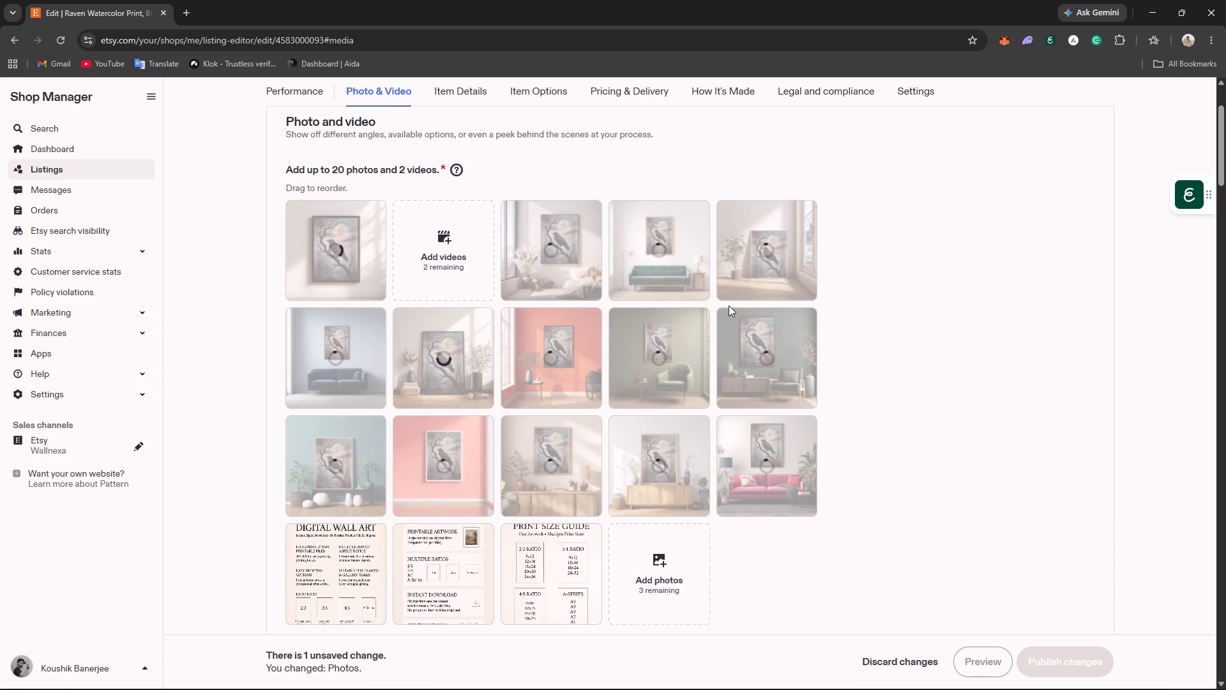
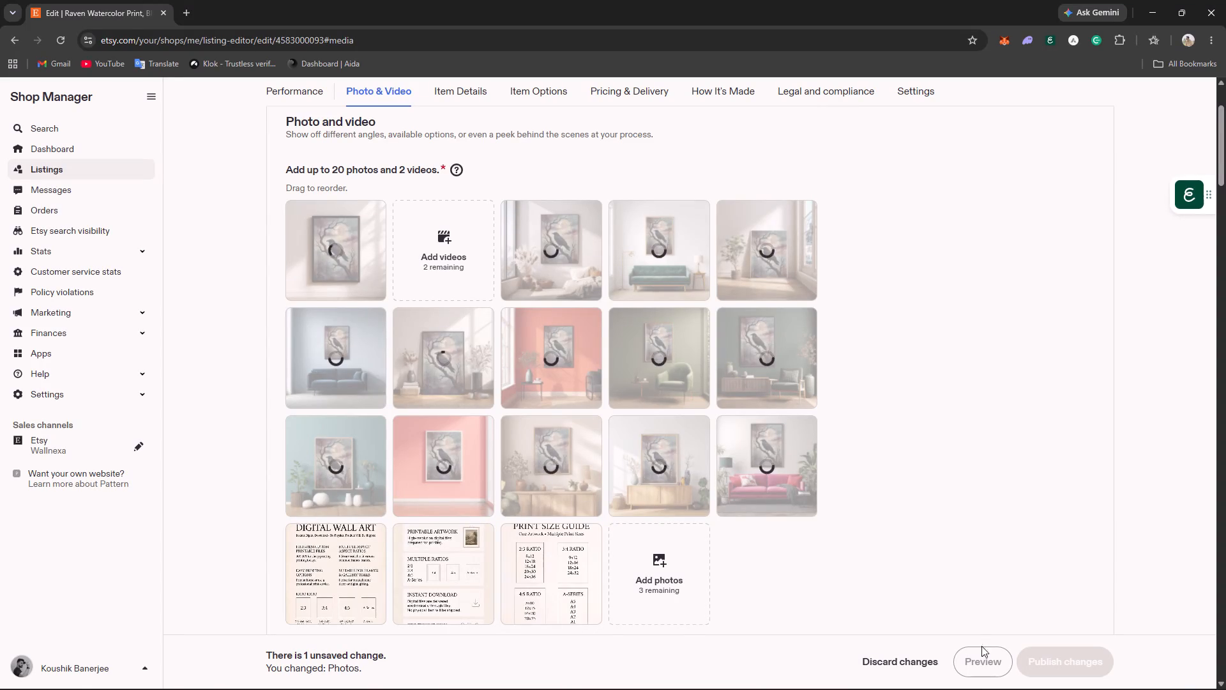
Open the µTorrent window from its background icon while the raven mockups upload.
click(981, 578)
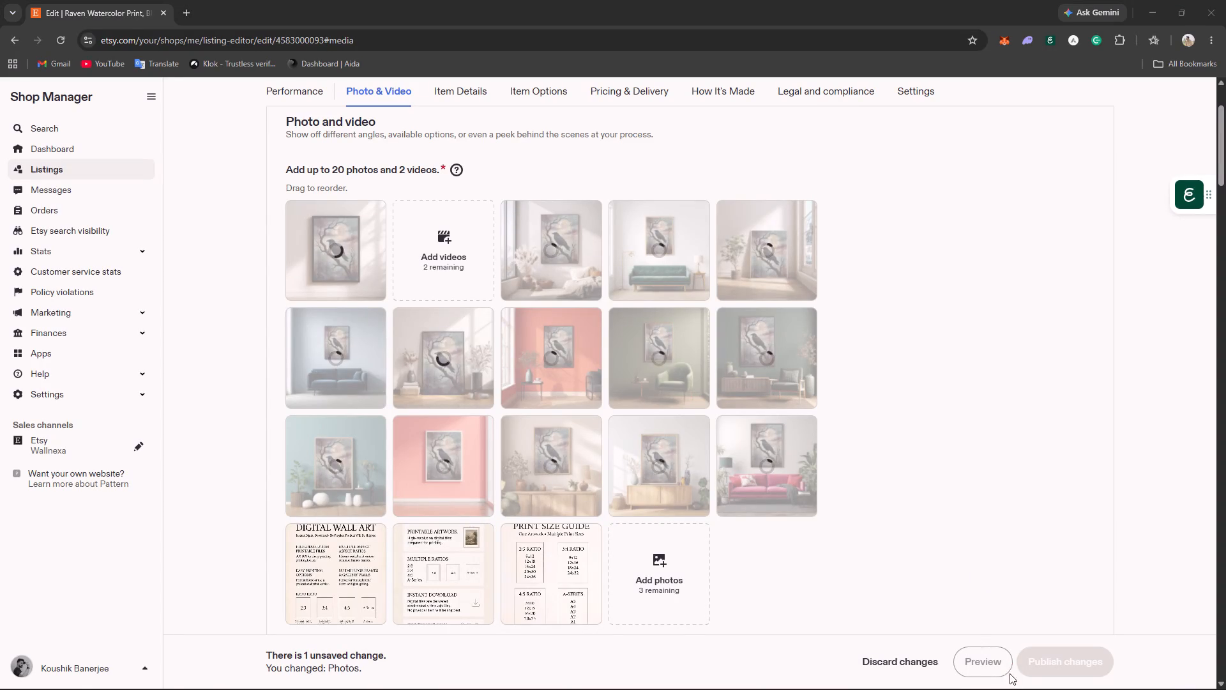
click(1064, 672)
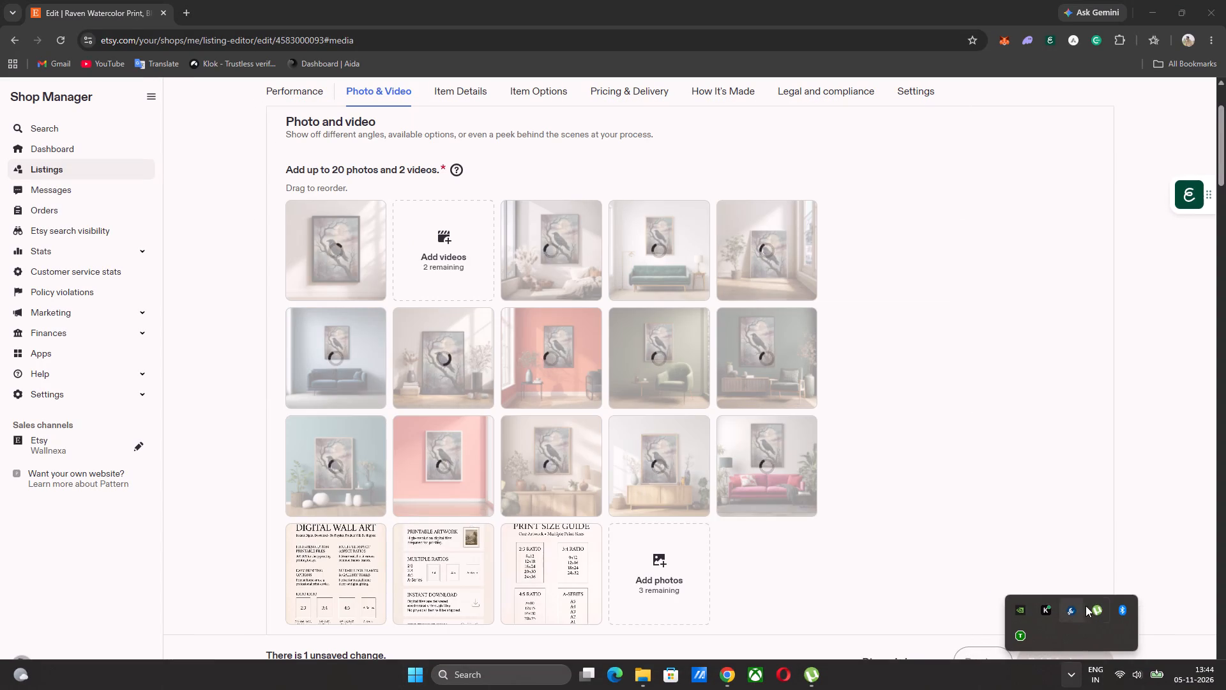
click(1098, 604)
click(1099, 607)
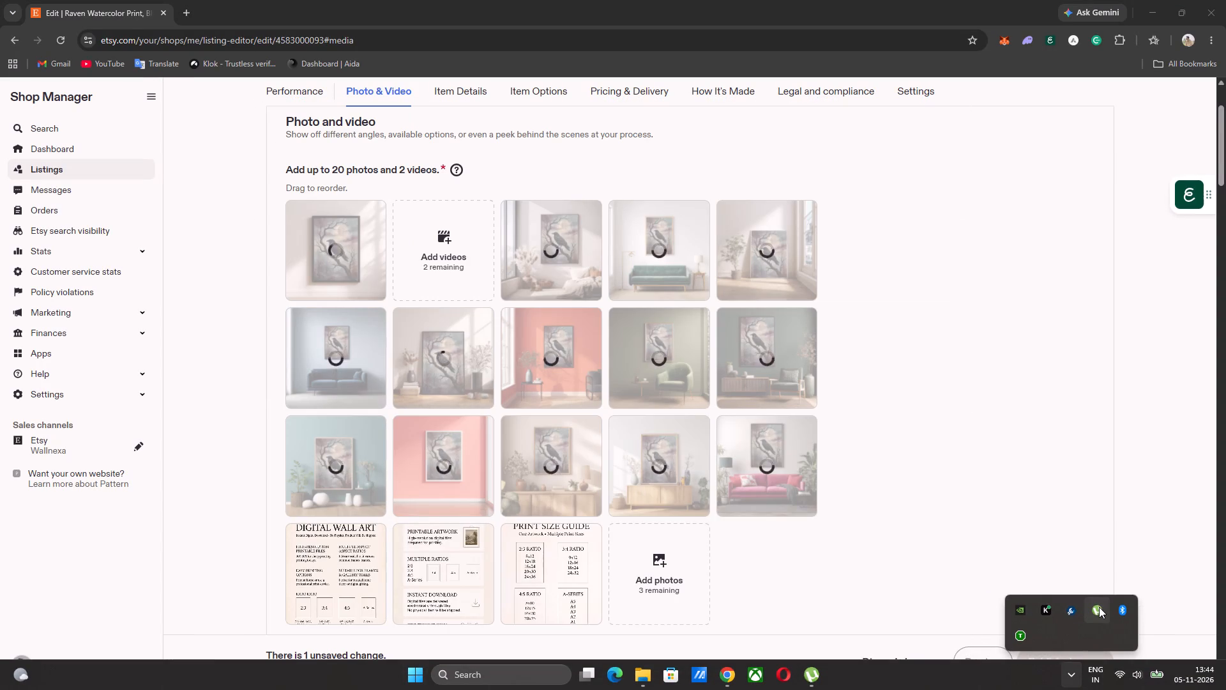
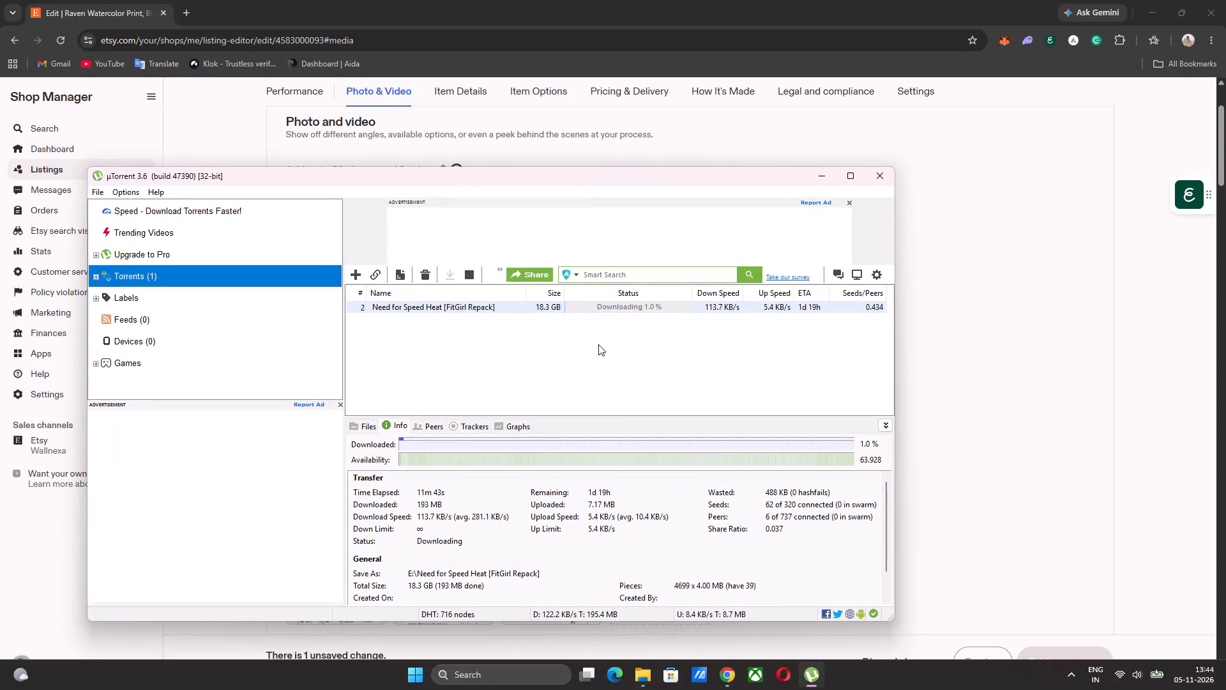
Pause the Need for Speed Heat download in µTorrent and close its window.
click(821, 172)
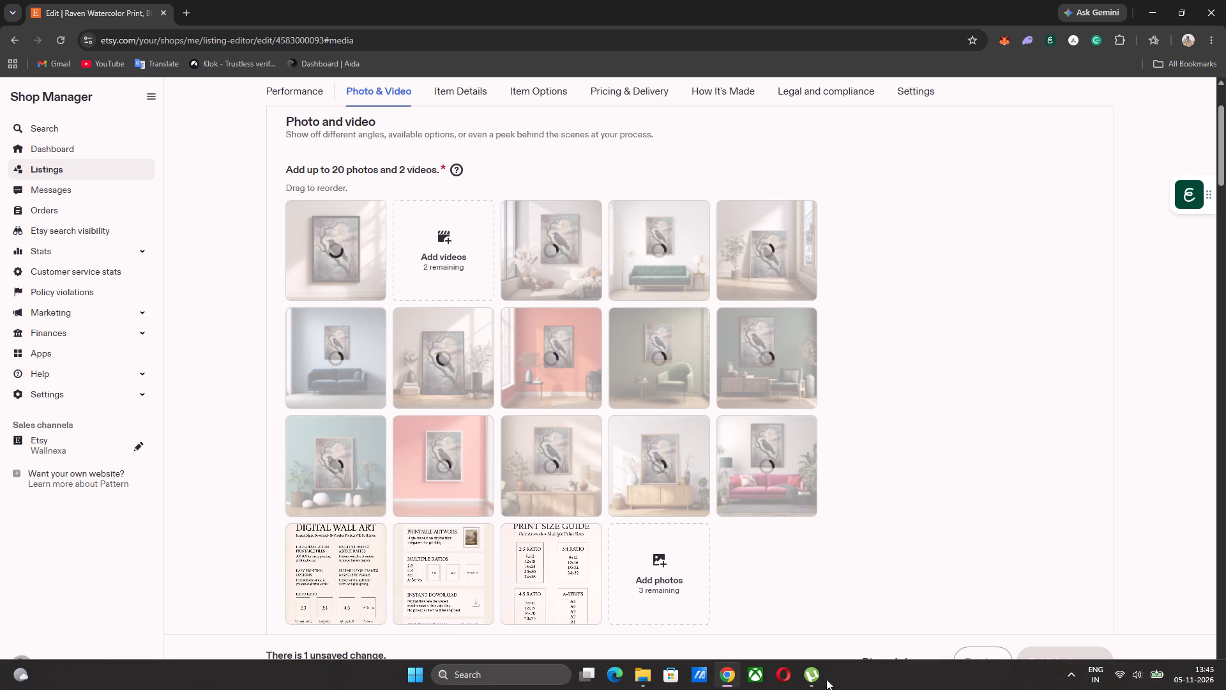
click(814, 675)
click(699, 305)
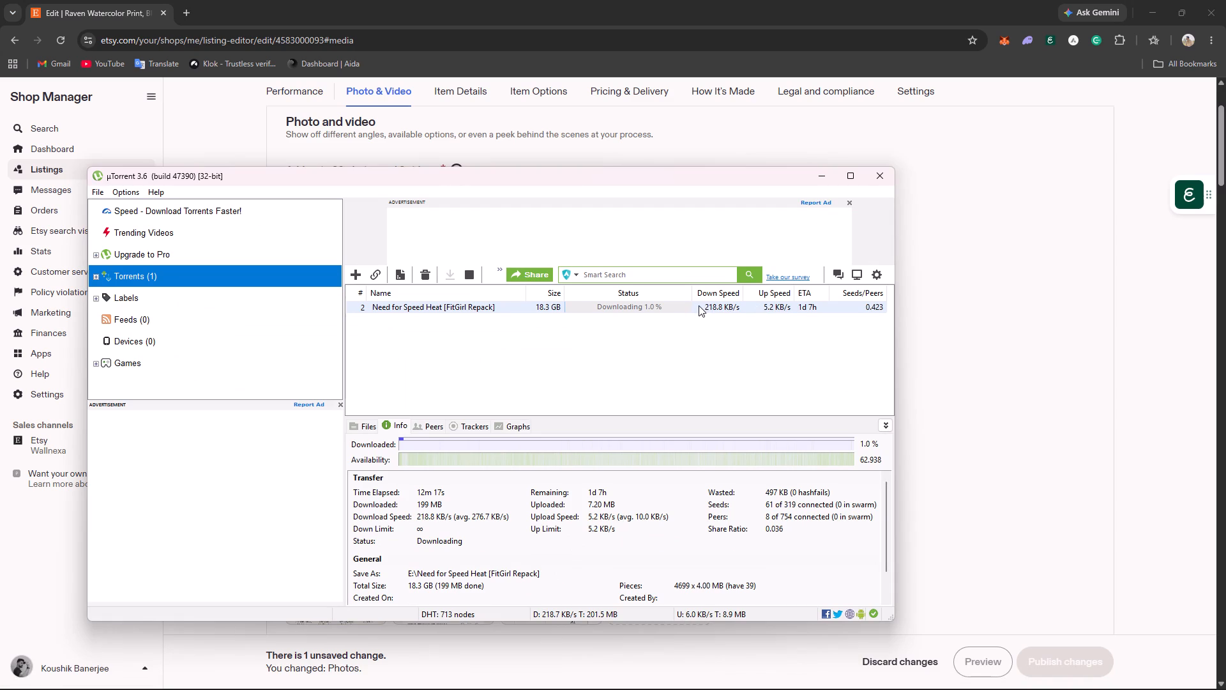
right_click(699, 305)
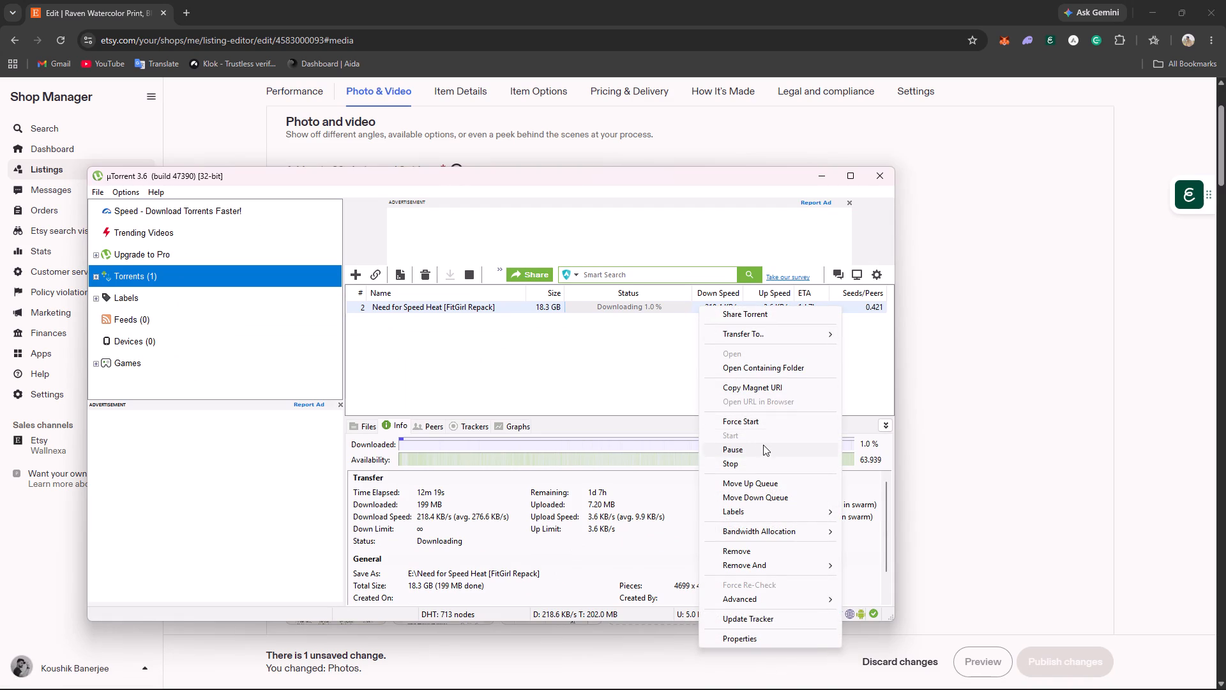
click(764, 445)
click(874, 172)
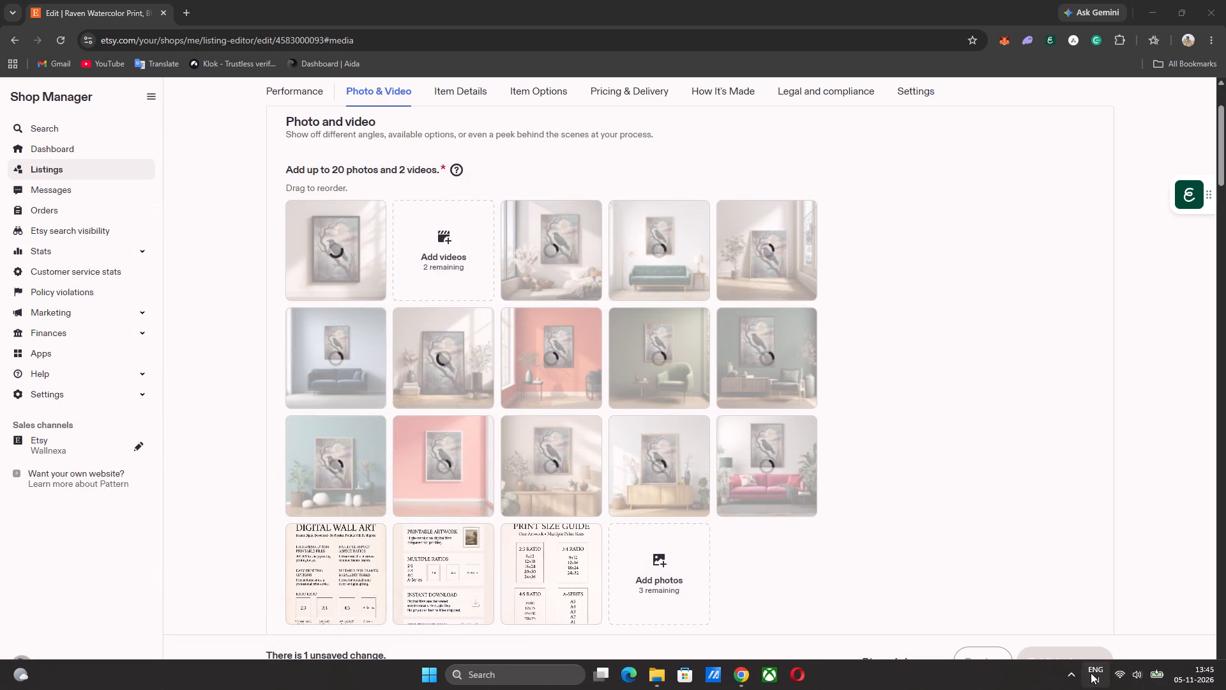
Exit the µTorrent program still running in the background.
click(1077, 675)
right_click(1094, 613)
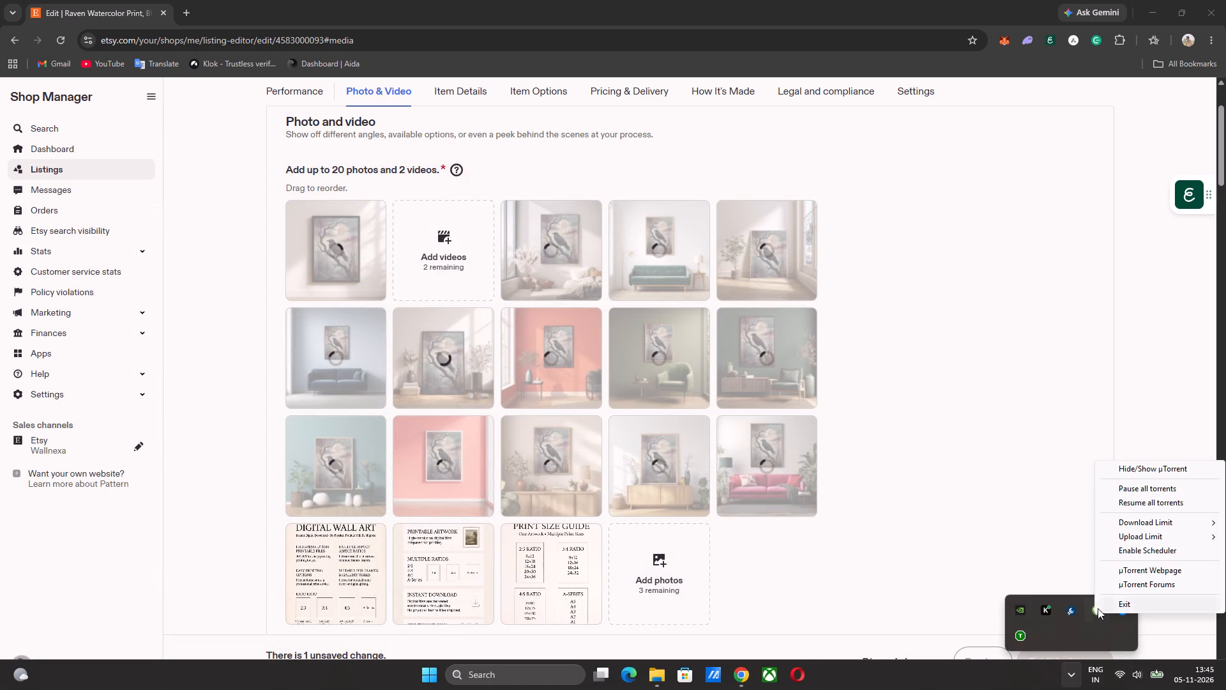
click(1110, 602)
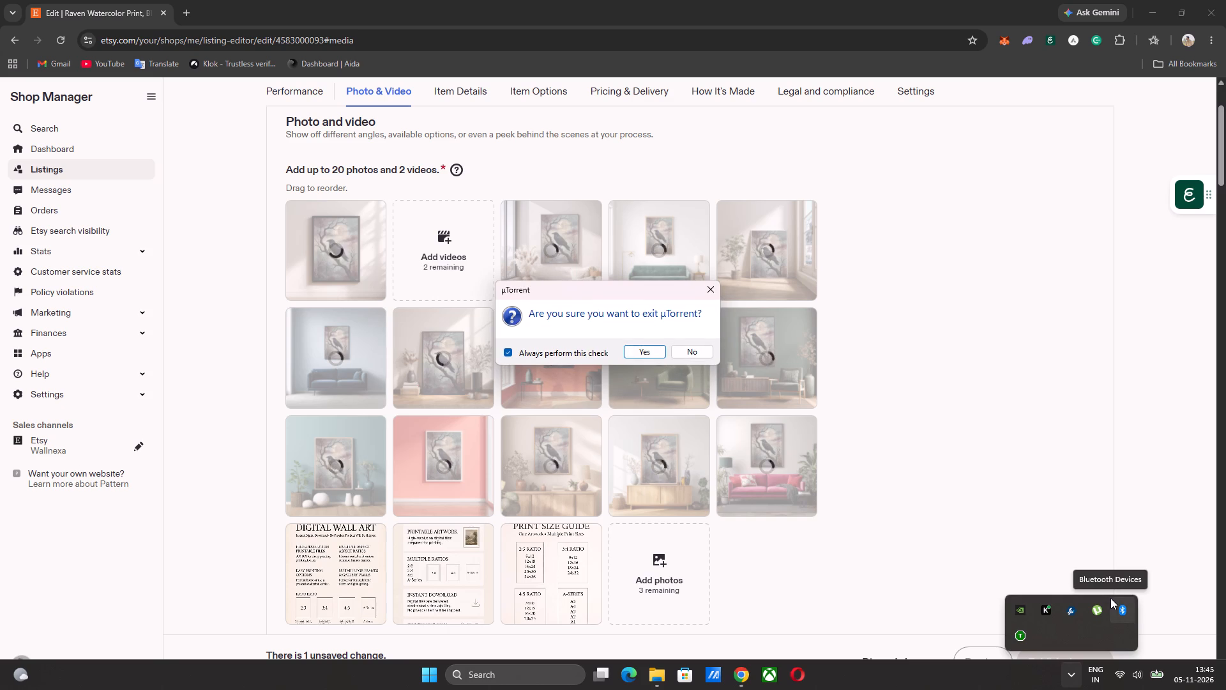
click(646, 352)
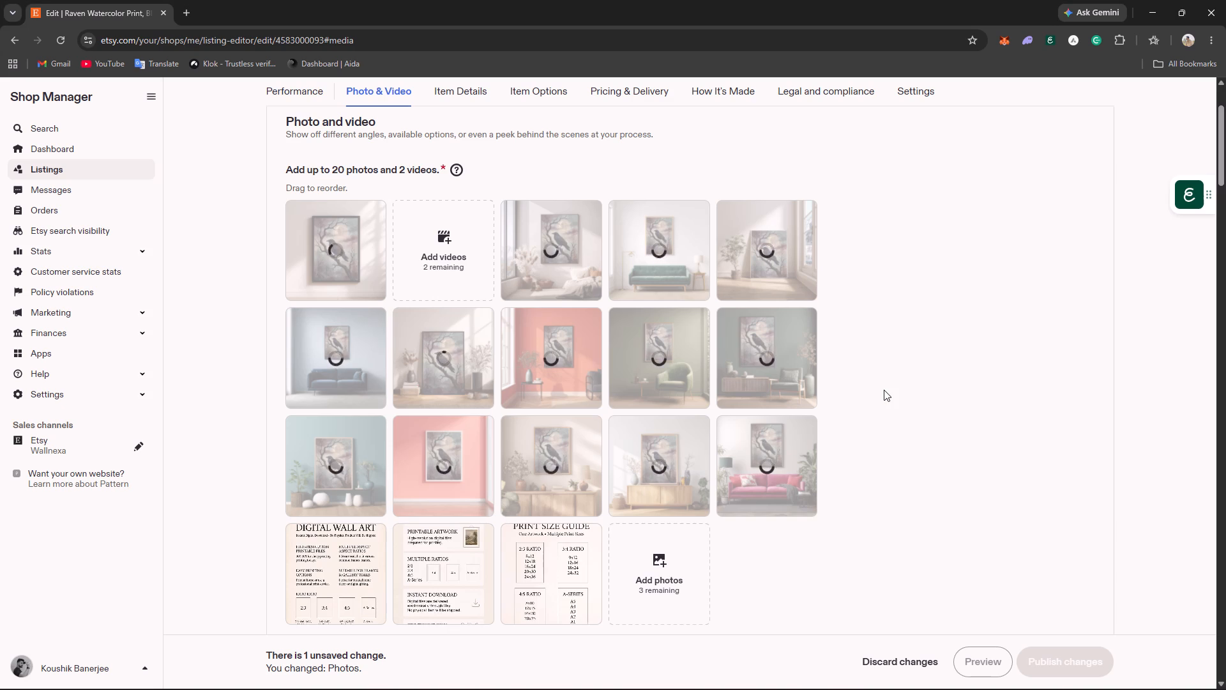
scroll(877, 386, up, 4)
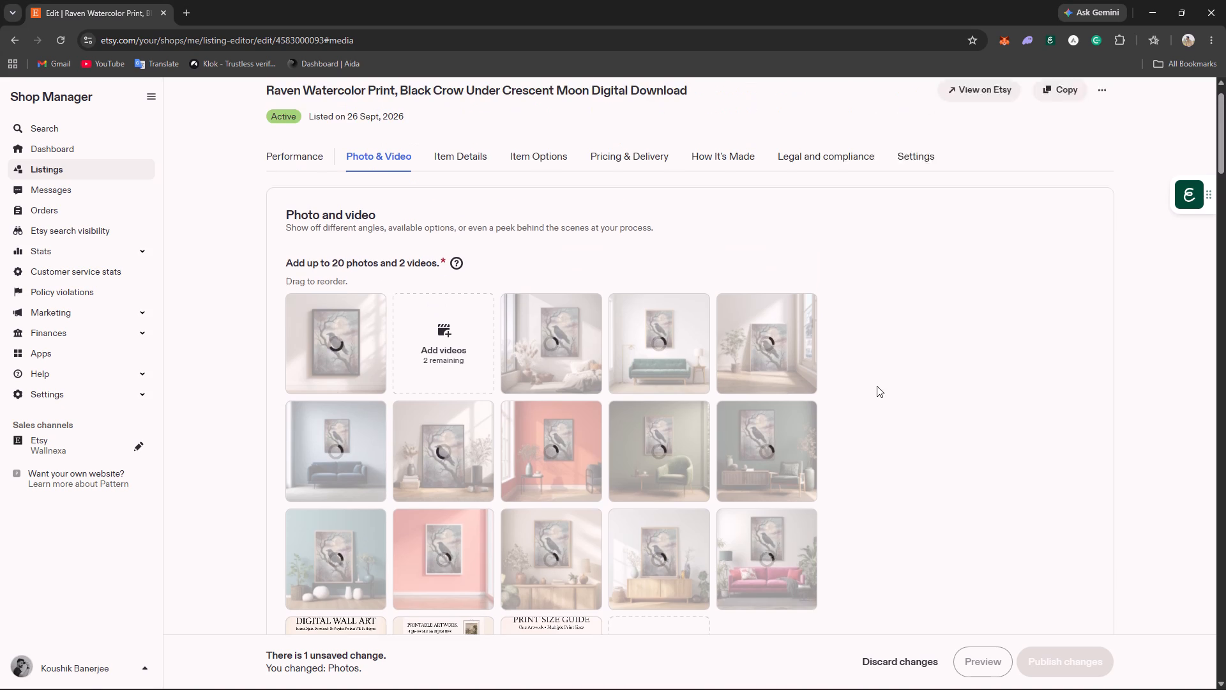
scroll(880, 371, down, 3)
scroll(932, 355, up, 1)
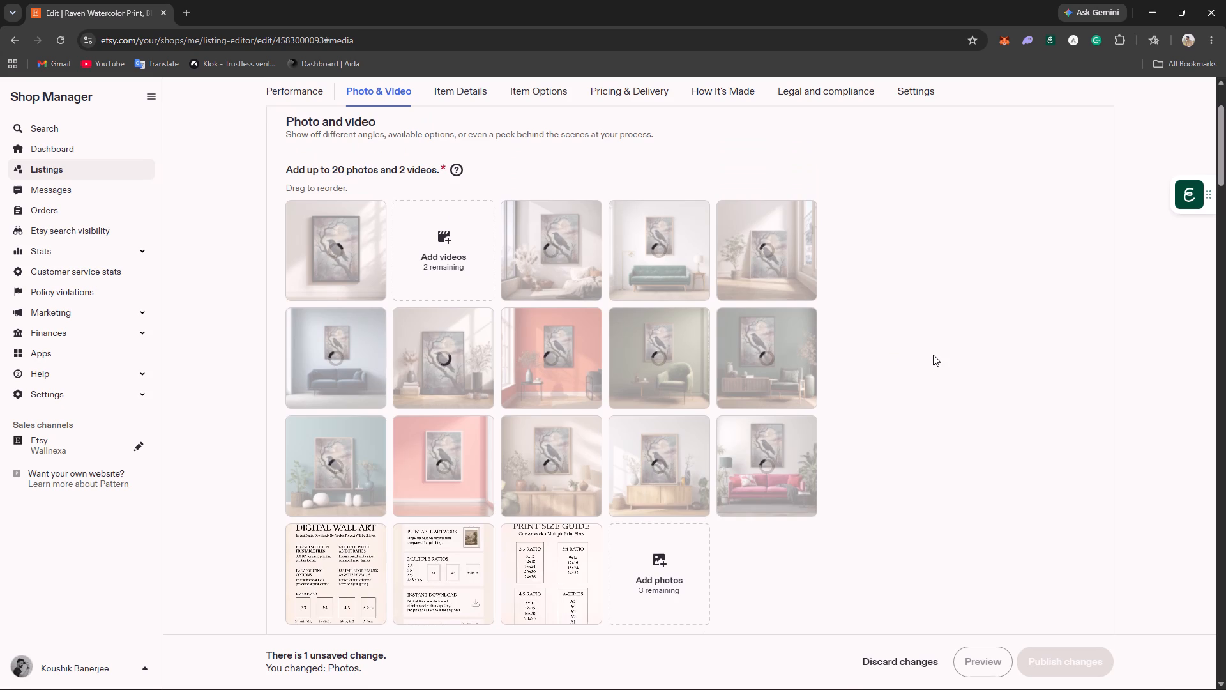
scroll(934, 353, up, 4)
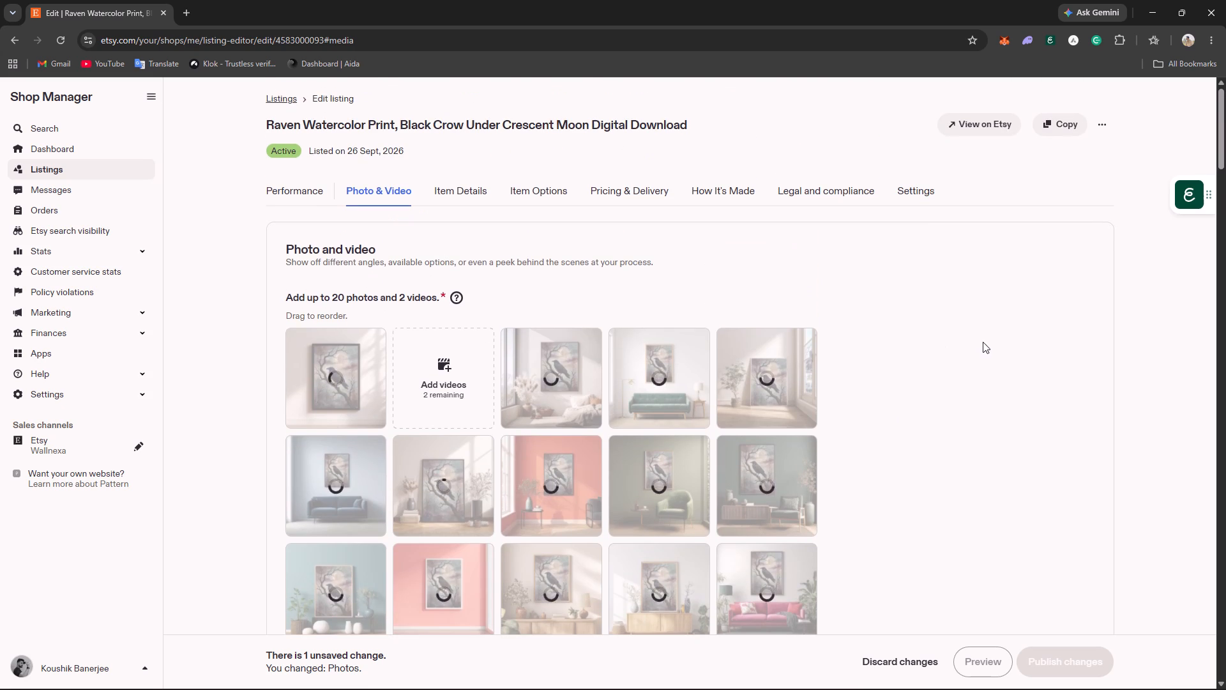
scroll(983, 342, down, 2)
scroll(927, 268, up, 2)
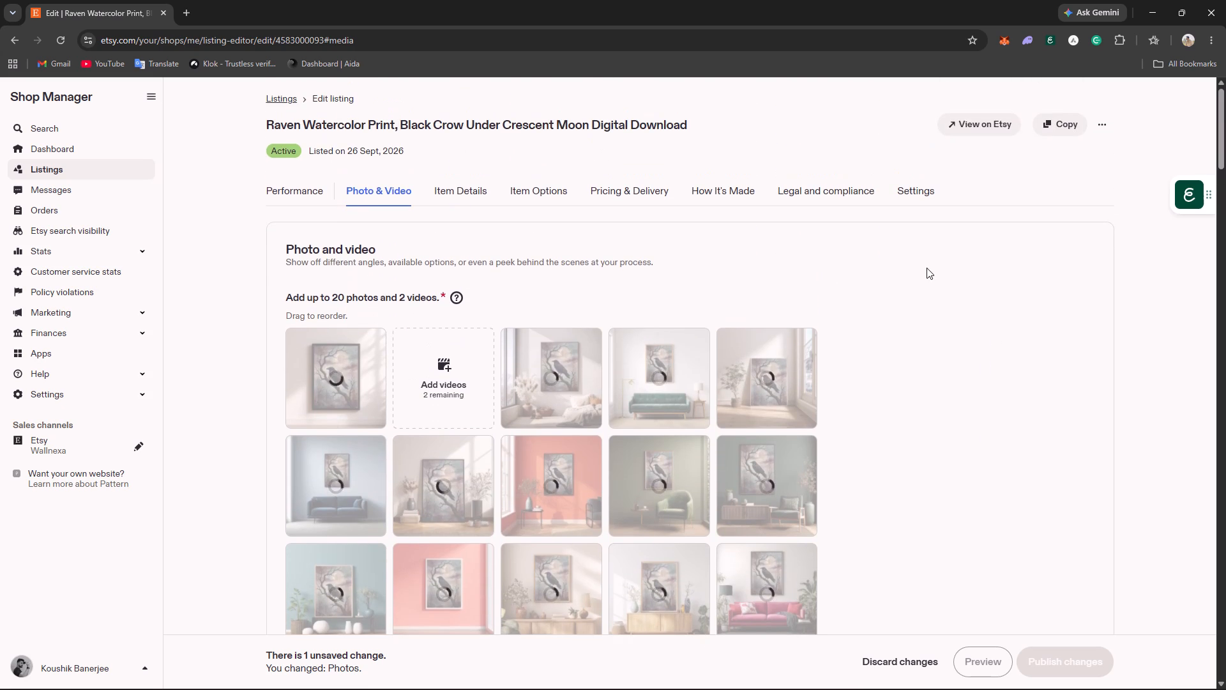
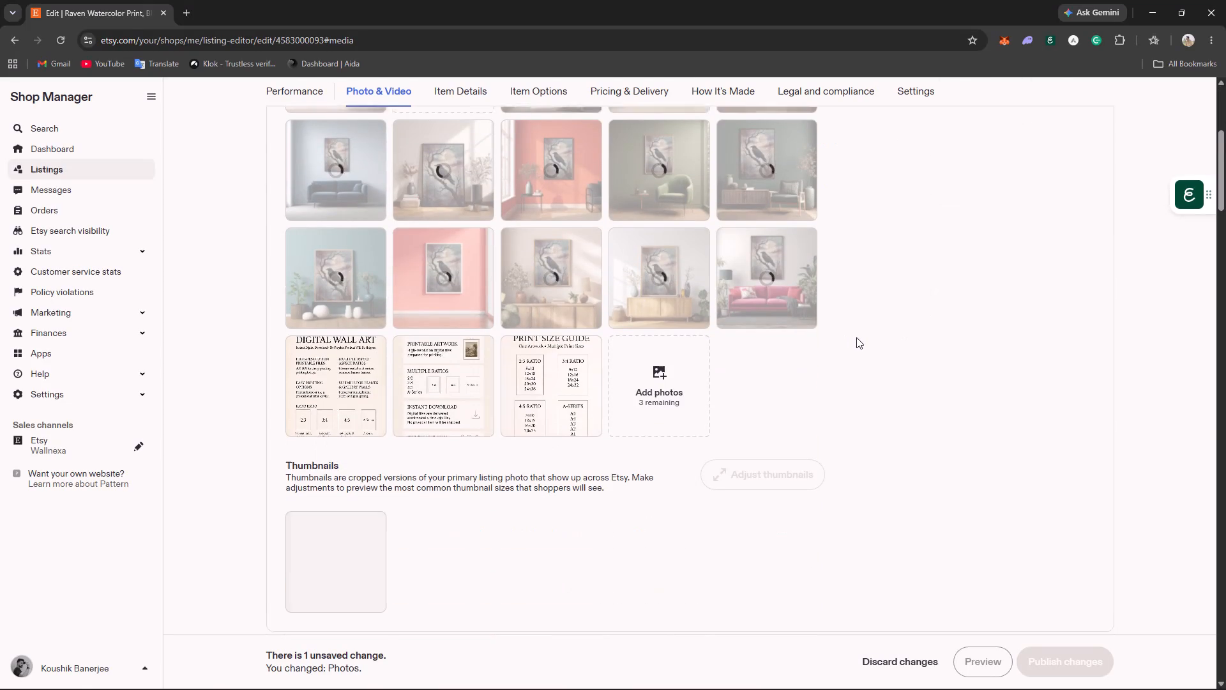
Check the photo upload progress on the raven listing and show the hidden background programs in the Windows taskbar.
scroll(1051, 309, up, 5)
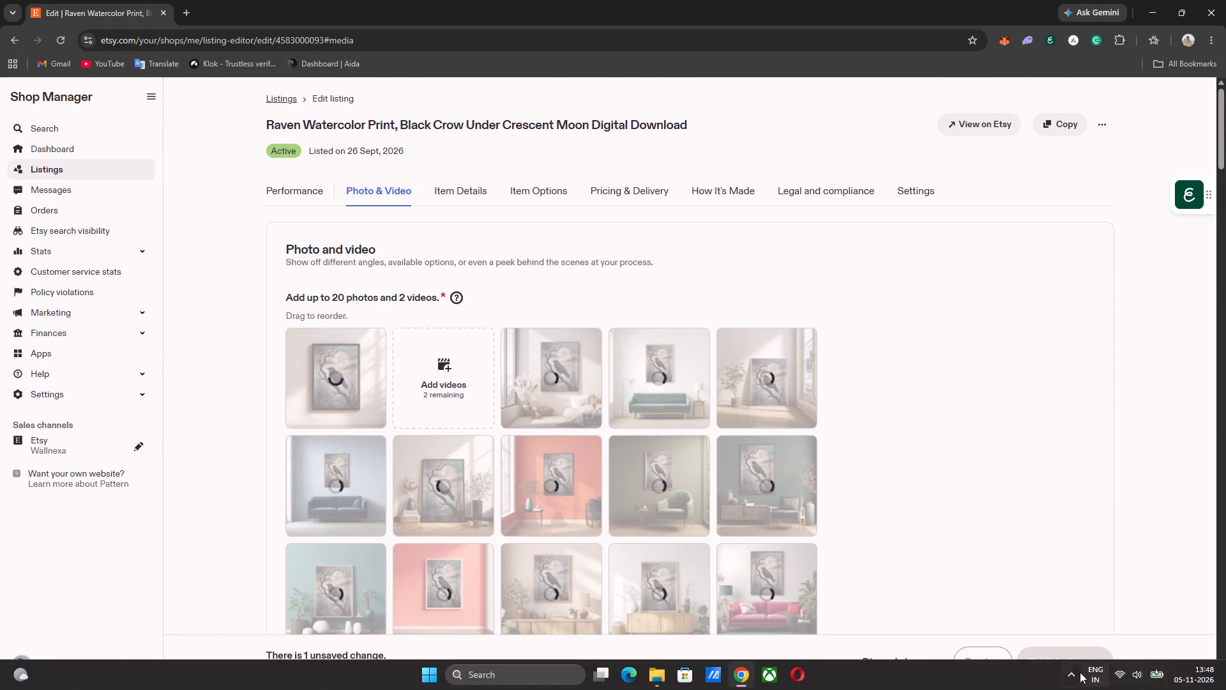
click(1074, 672)
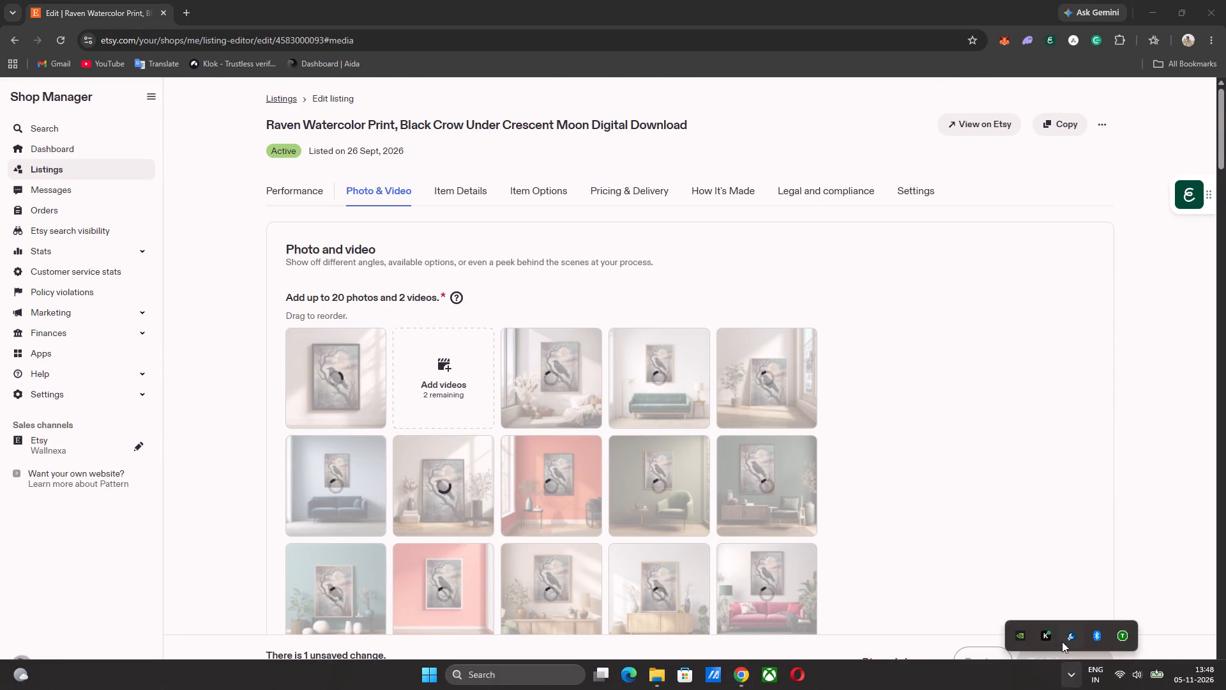
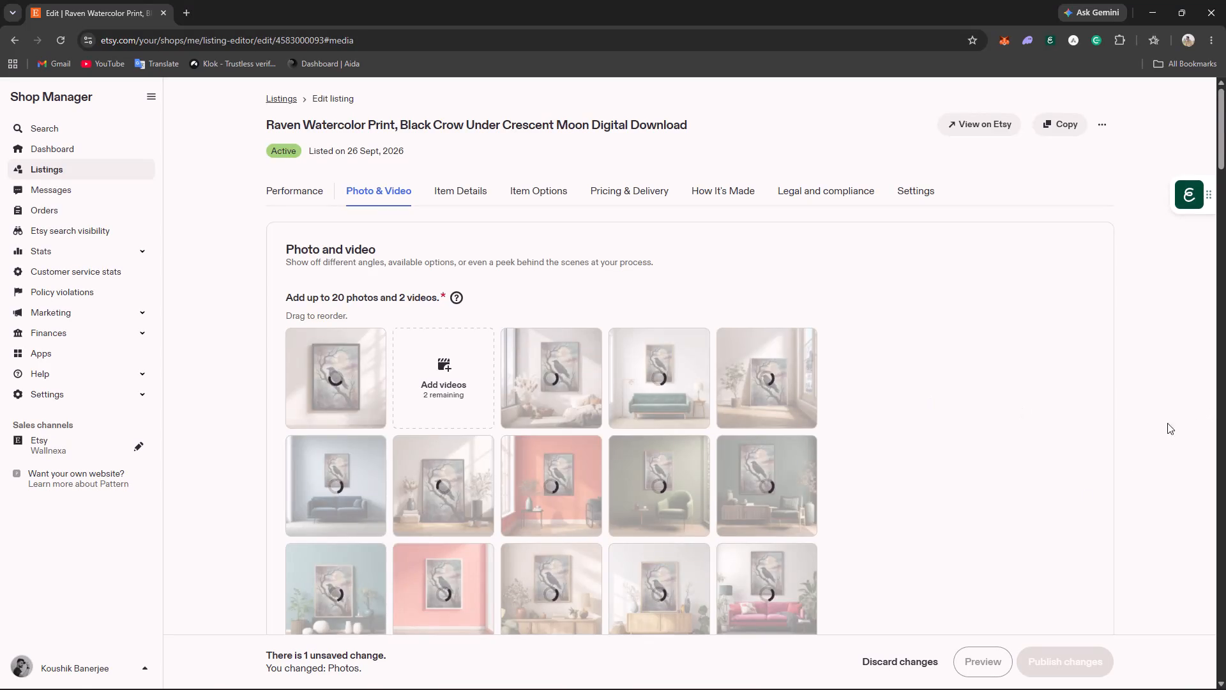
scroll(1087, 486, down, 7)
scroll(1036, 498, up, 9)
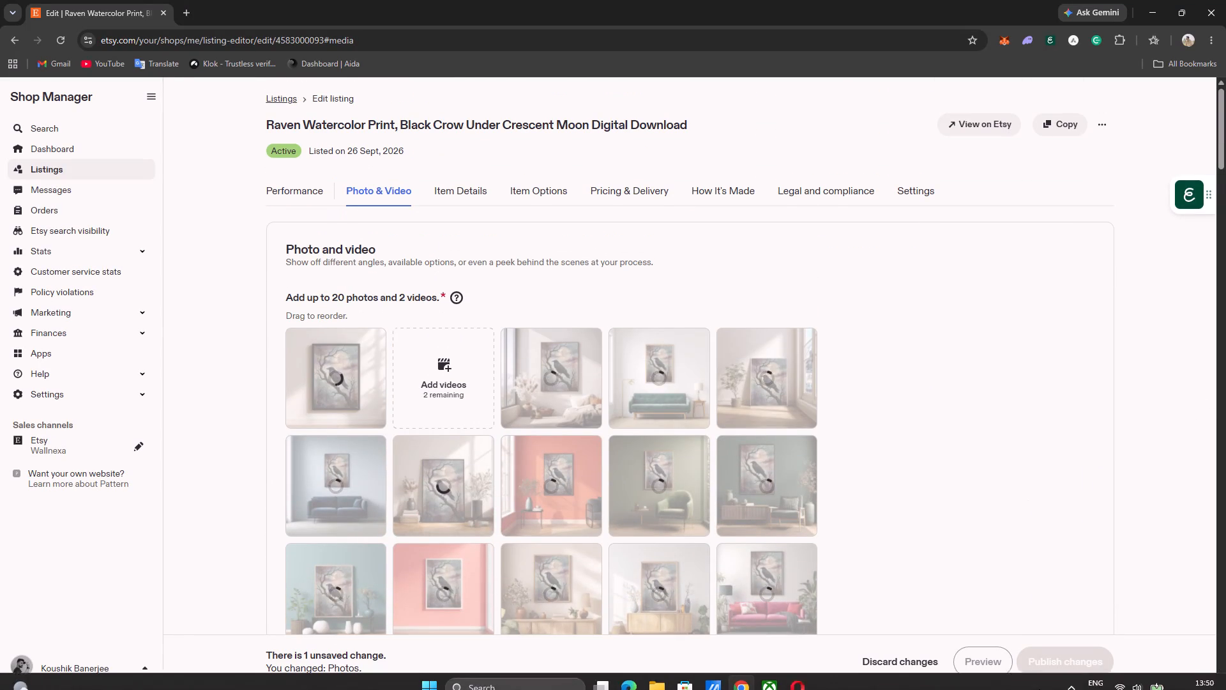
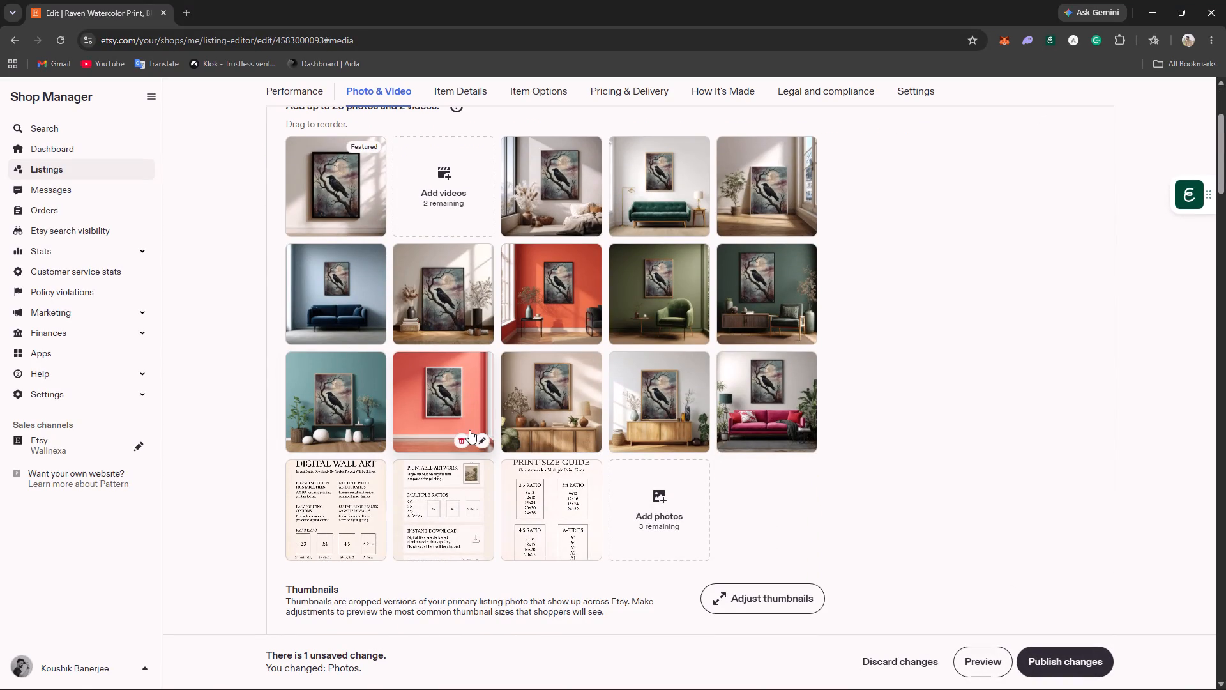
Delete the coral-wall mockup and the green-sofa mockup from the Raven Watercolor Print listing's photos.
click(464, 435)
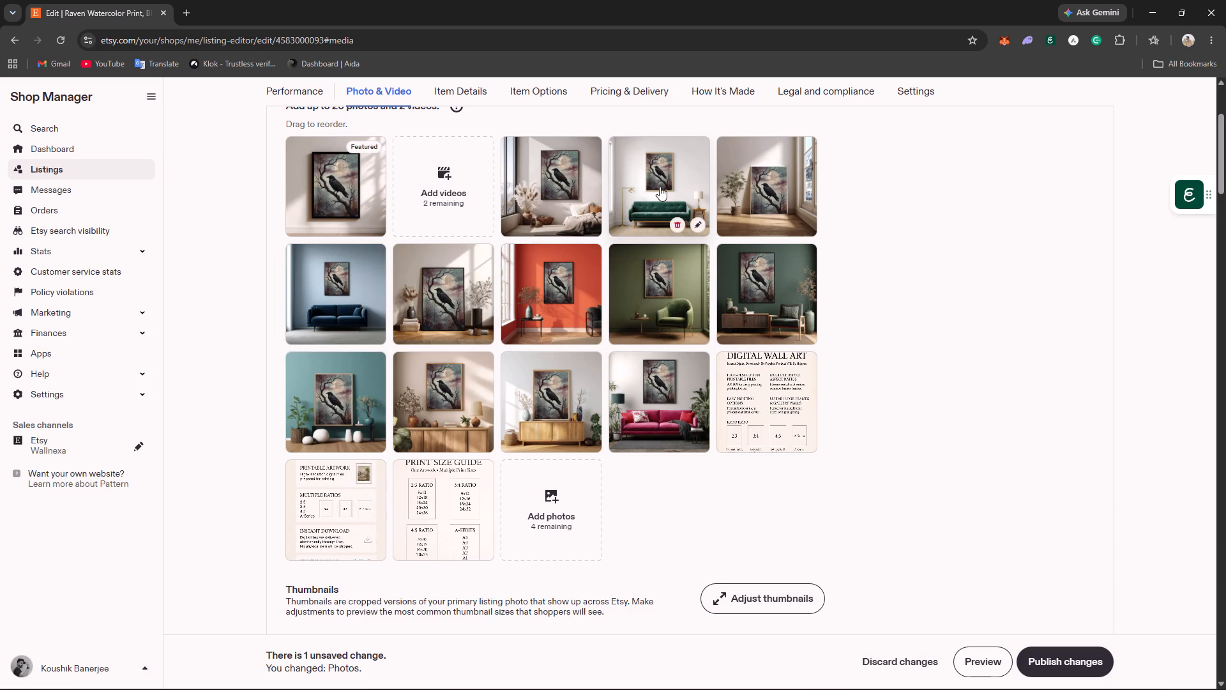
click(676, 217)
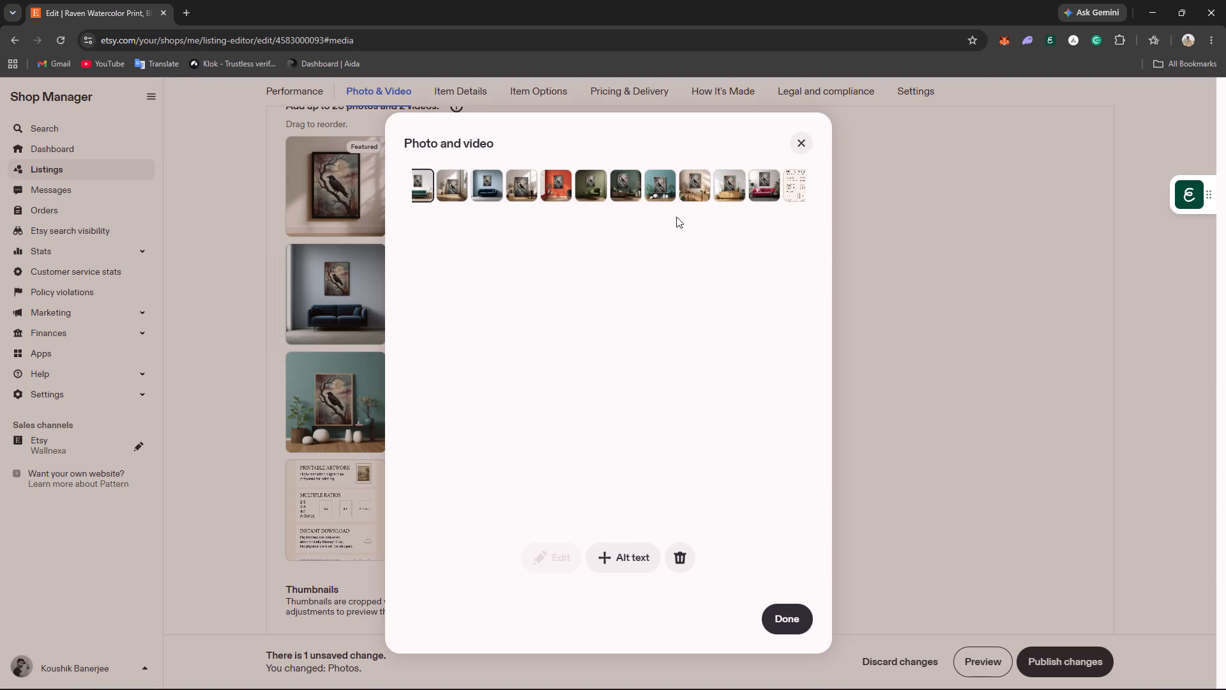
click(799, 140)
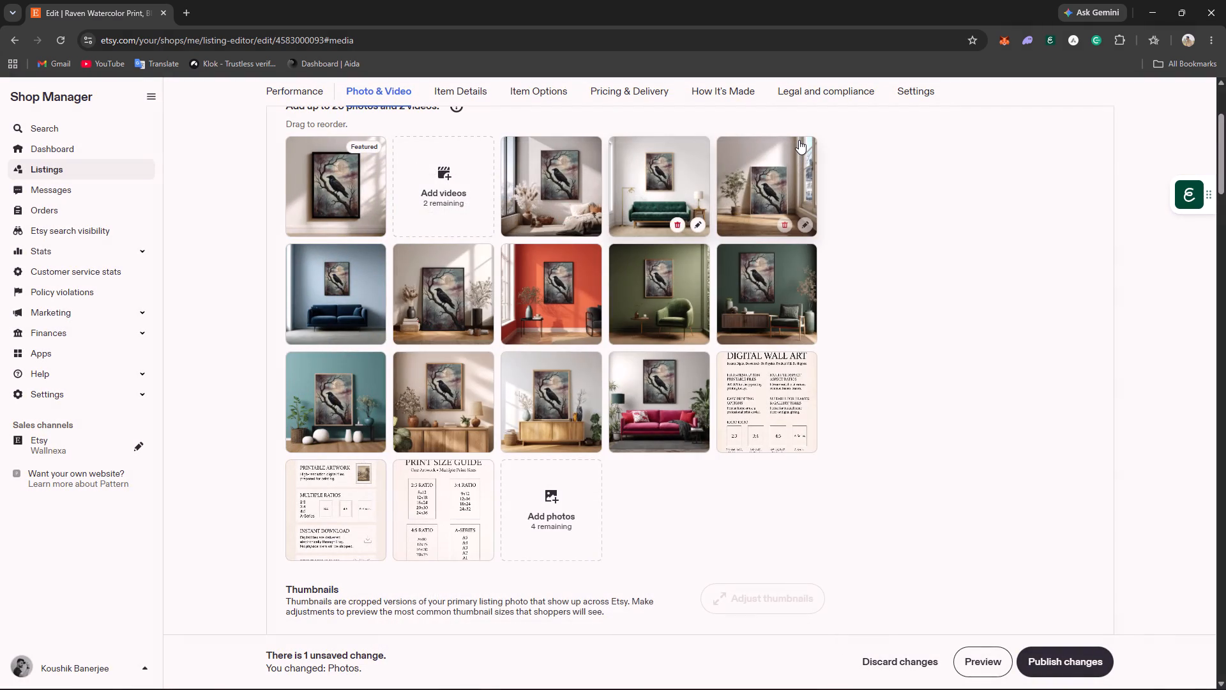
click(674, 223)
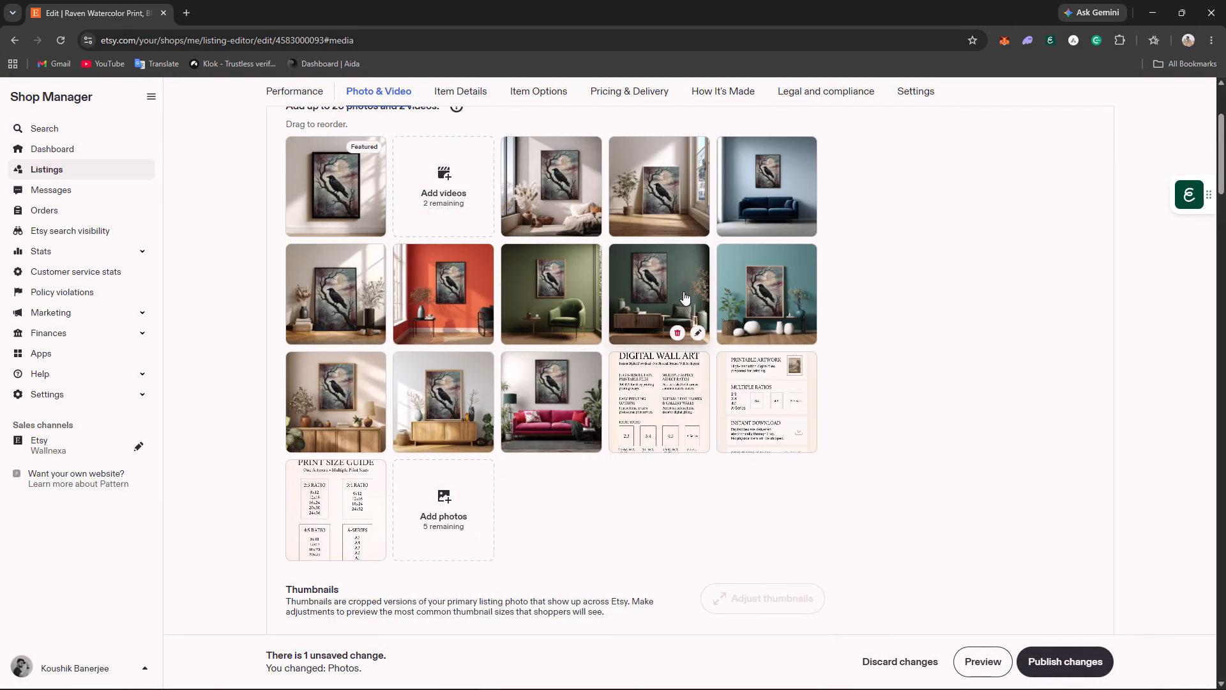
Move the dark green wall mockup directly after the white daybed mockup, and delete that daybed photo.
drag(682, 293, 671, 193)
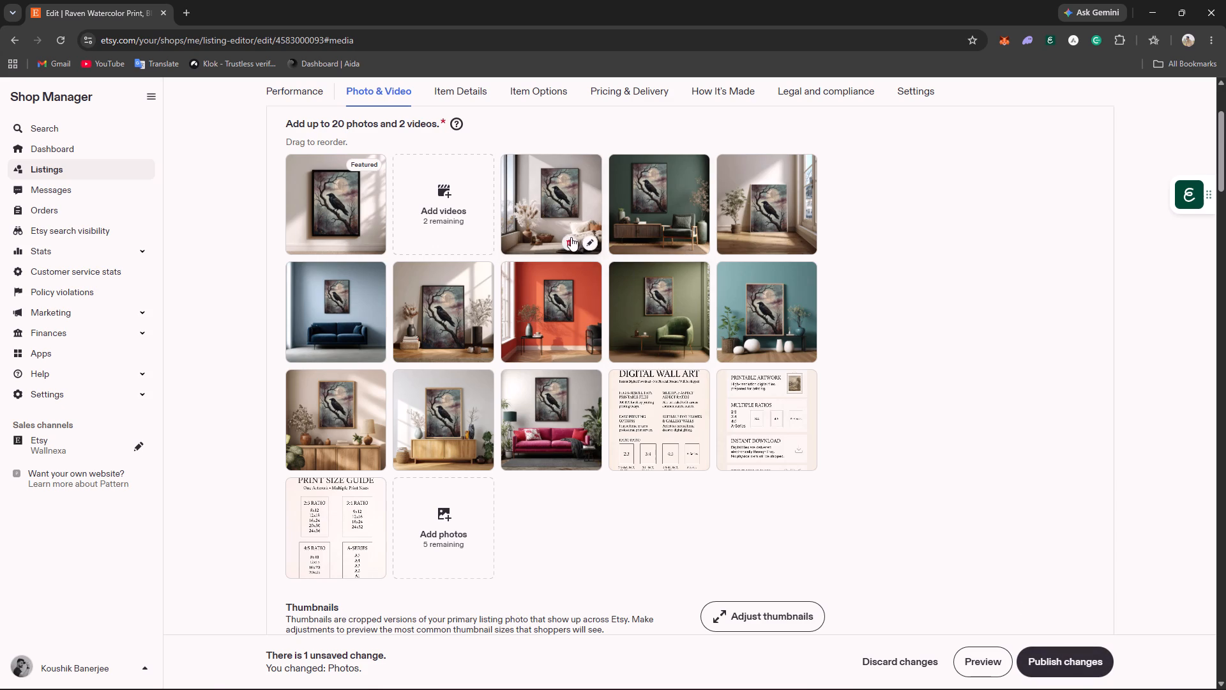
click(571, 237)
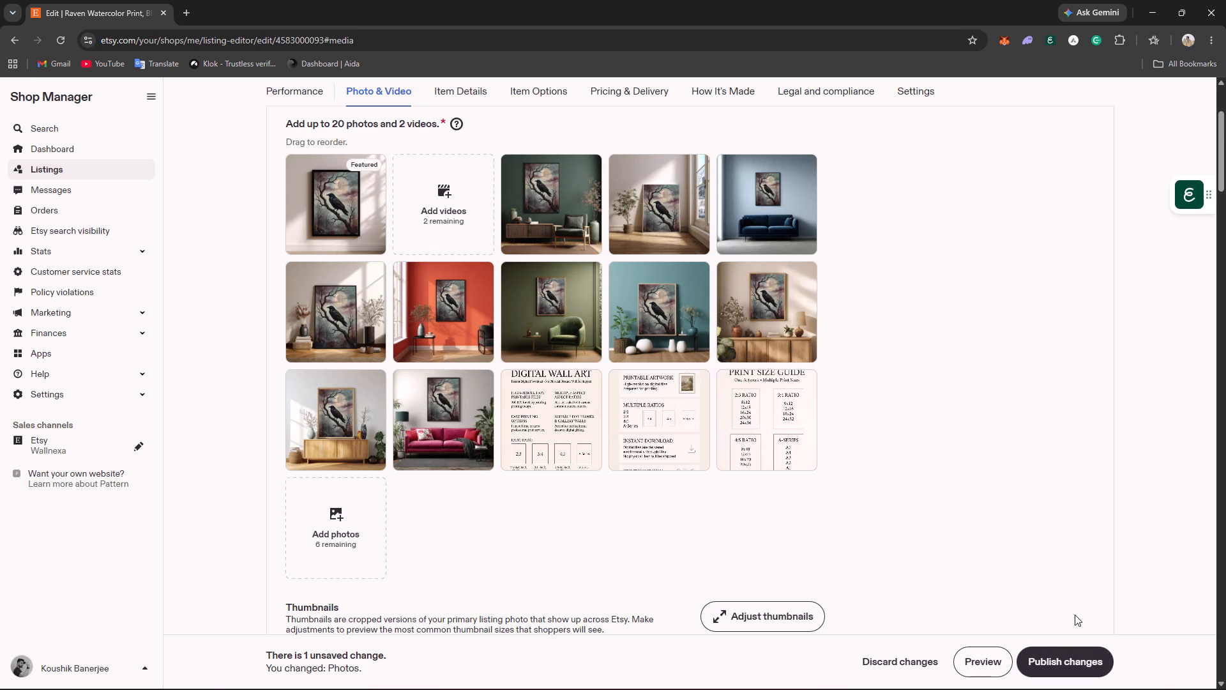
Publish the photo changes to the Raven Watercolor Print listing.
click(1073, 661)
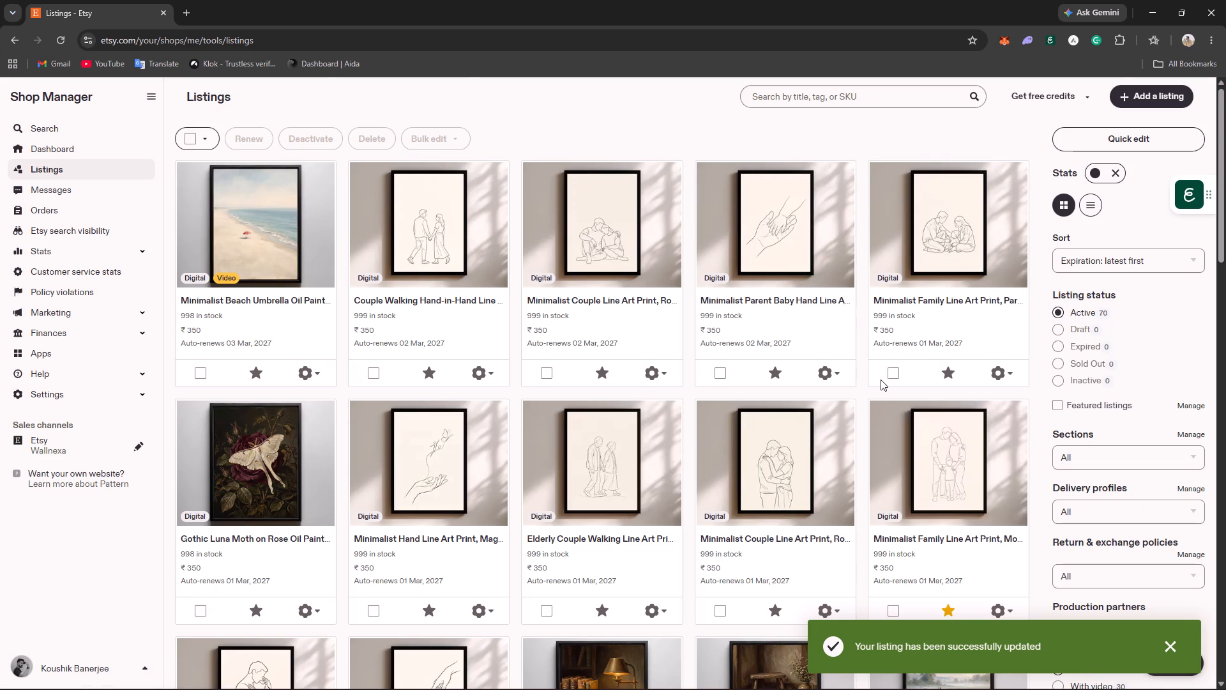
Look through the first page of shop listings for artworks whose photos still need the WallNexa mockups.
scroll(880, 379, down, 9)
scroll(806, 373, up, 2)
scroll(761, 346, down, 2)
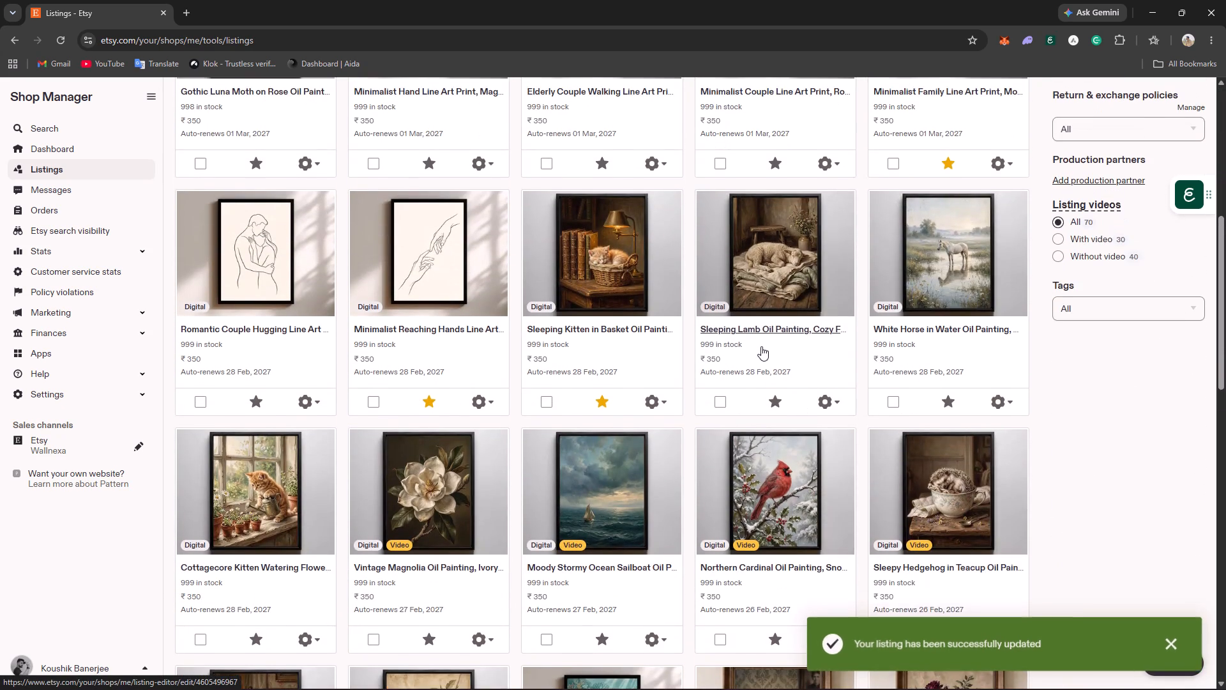
scroll(761, 346, down, 6)
scroll(702, 335, up, 5)
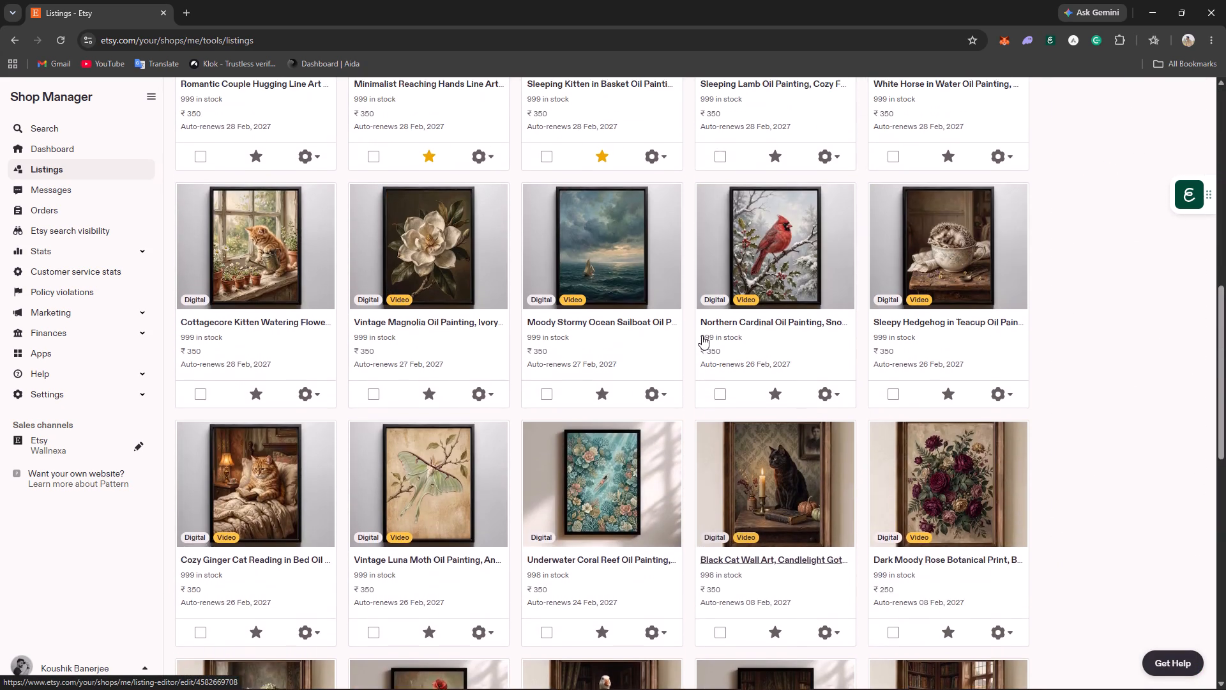
scroll(692, 337, down, 17)
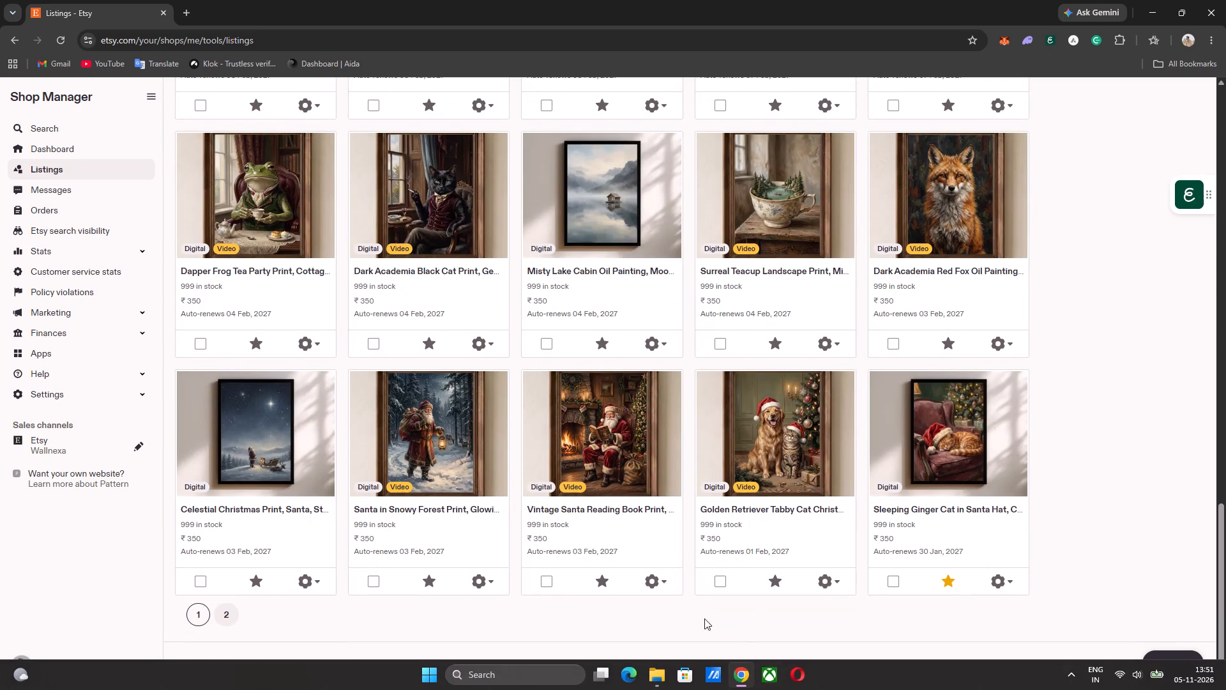
Open page 2 of the listings and examine which artworks there still need updated mockup photos.
click(226, 617)
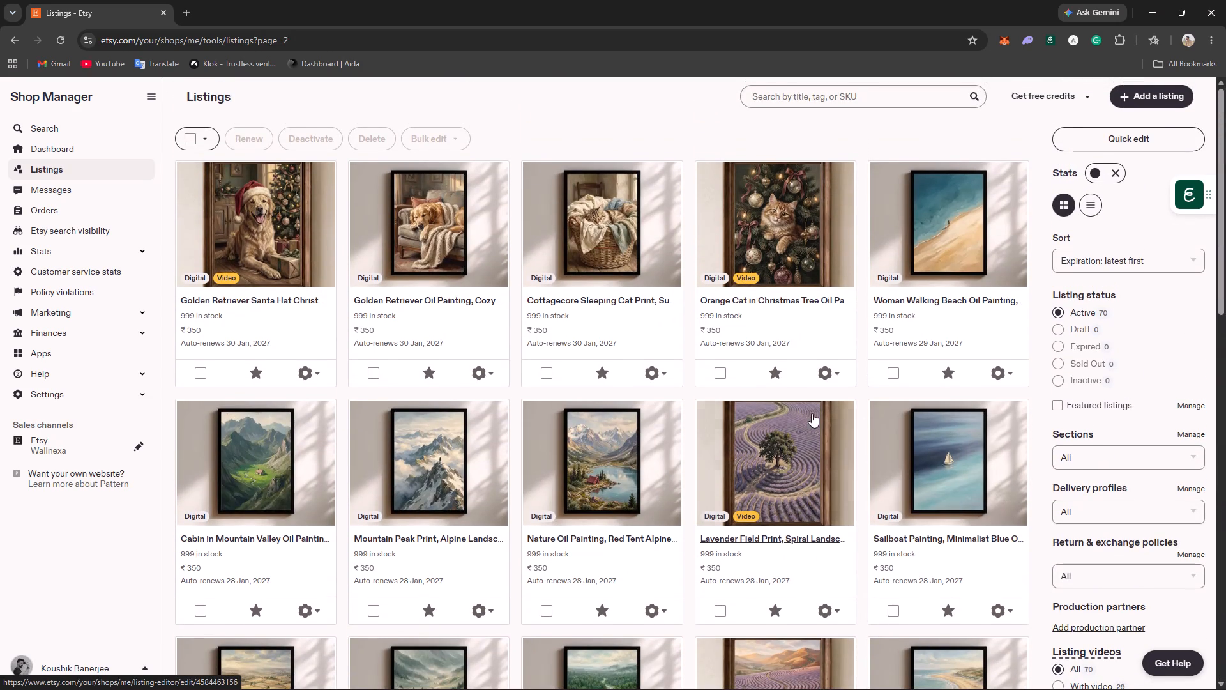
scroll(743, 477, down, 6)
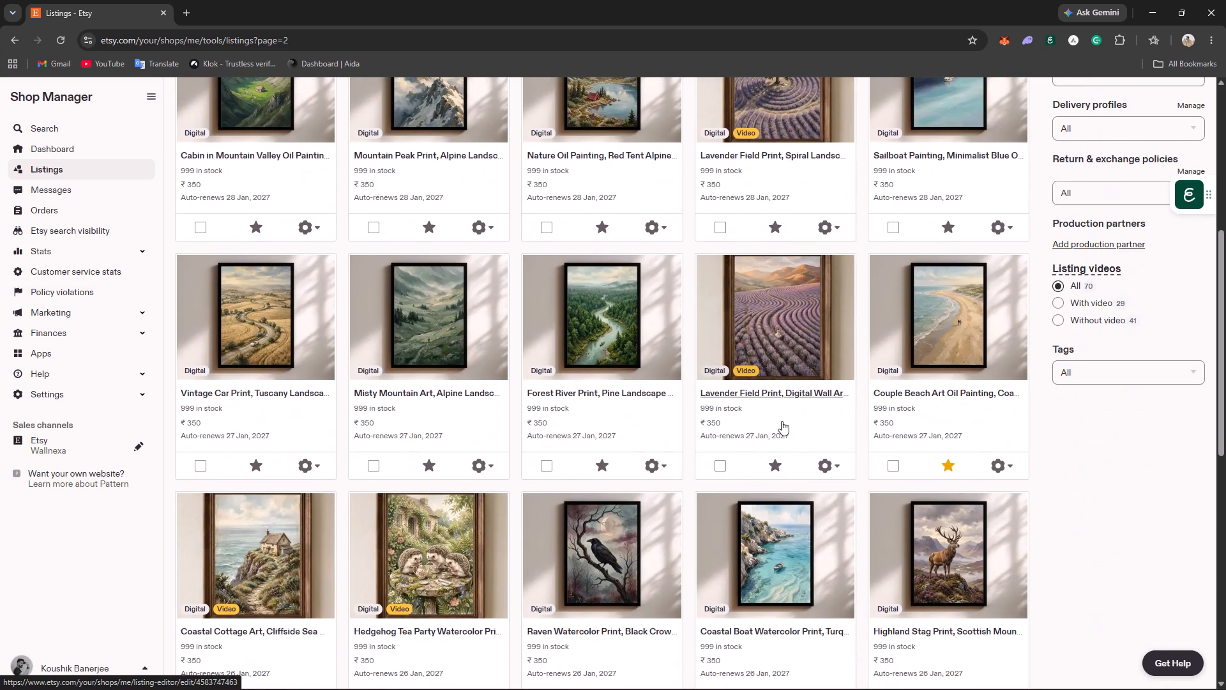
scroll(803, 370, up, 2)
scroll(769, 414, down, 3)
scroll(691, 431, down, 4)
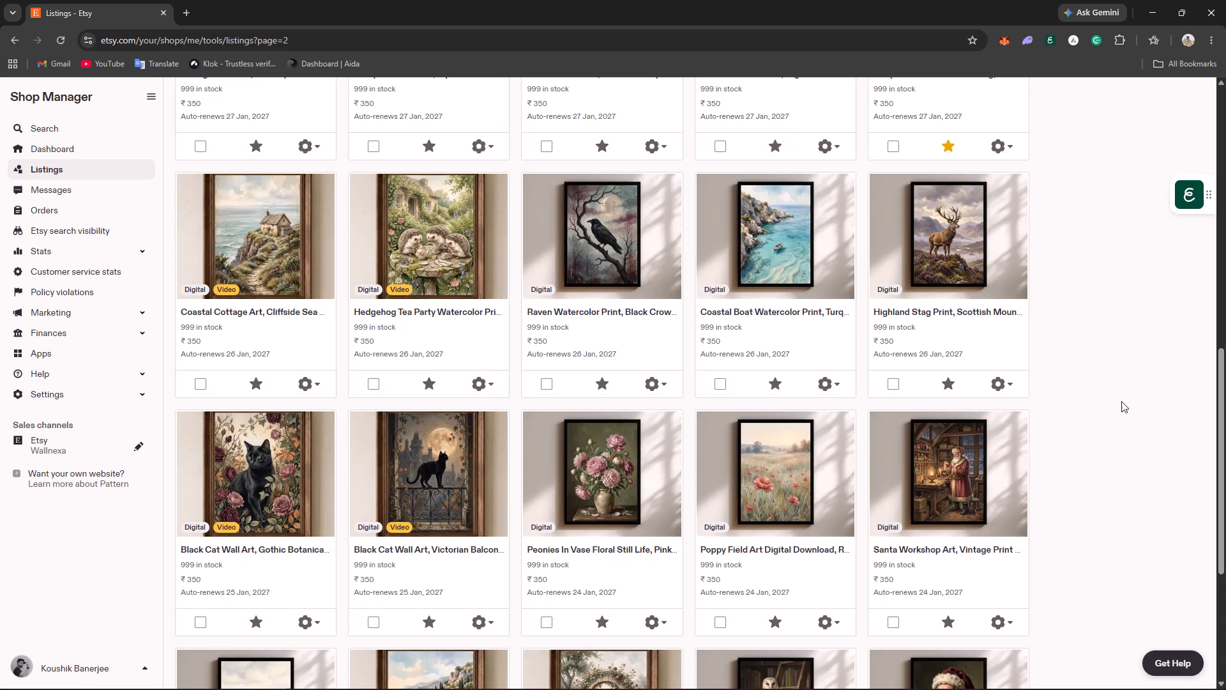
scroll(1121, 401, down, 3)
scroll(910, 417, down, 3)
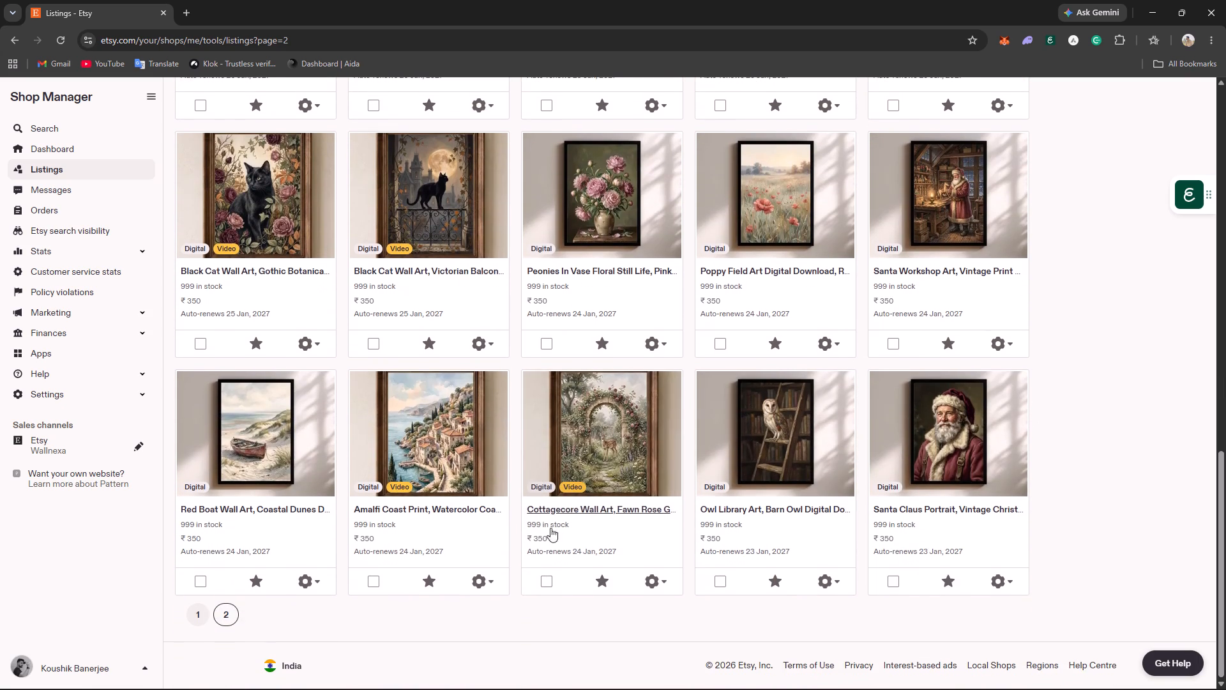
click(480, 579)
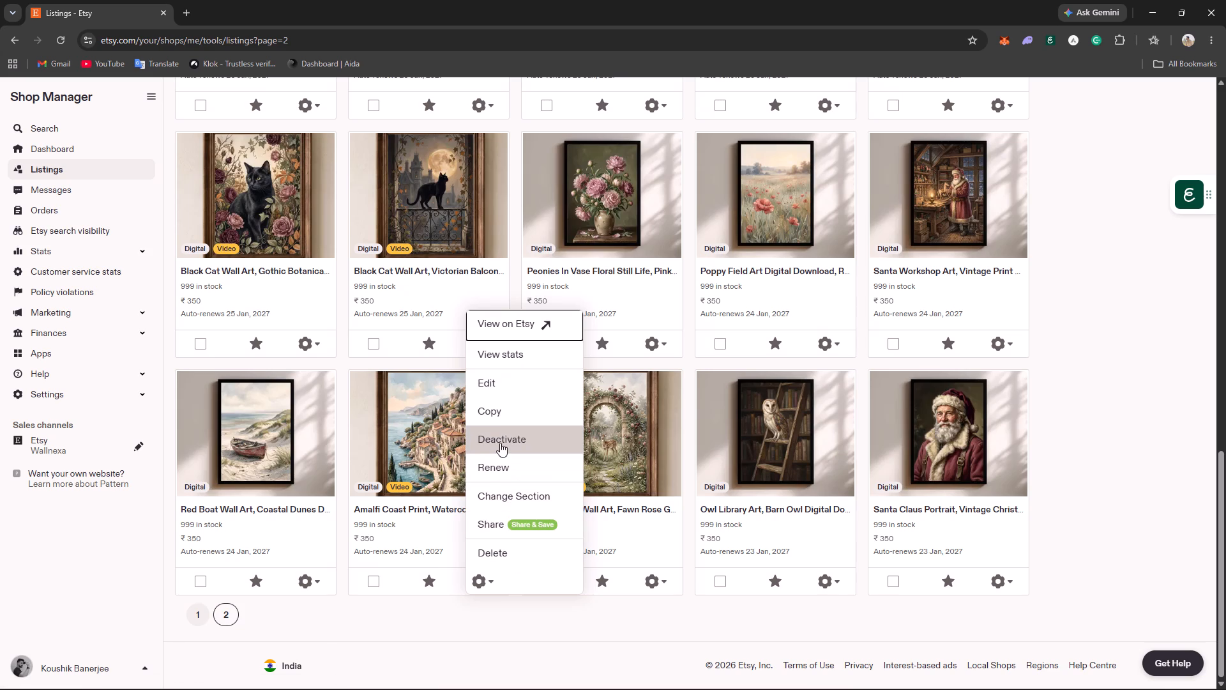
click(1129, 400)
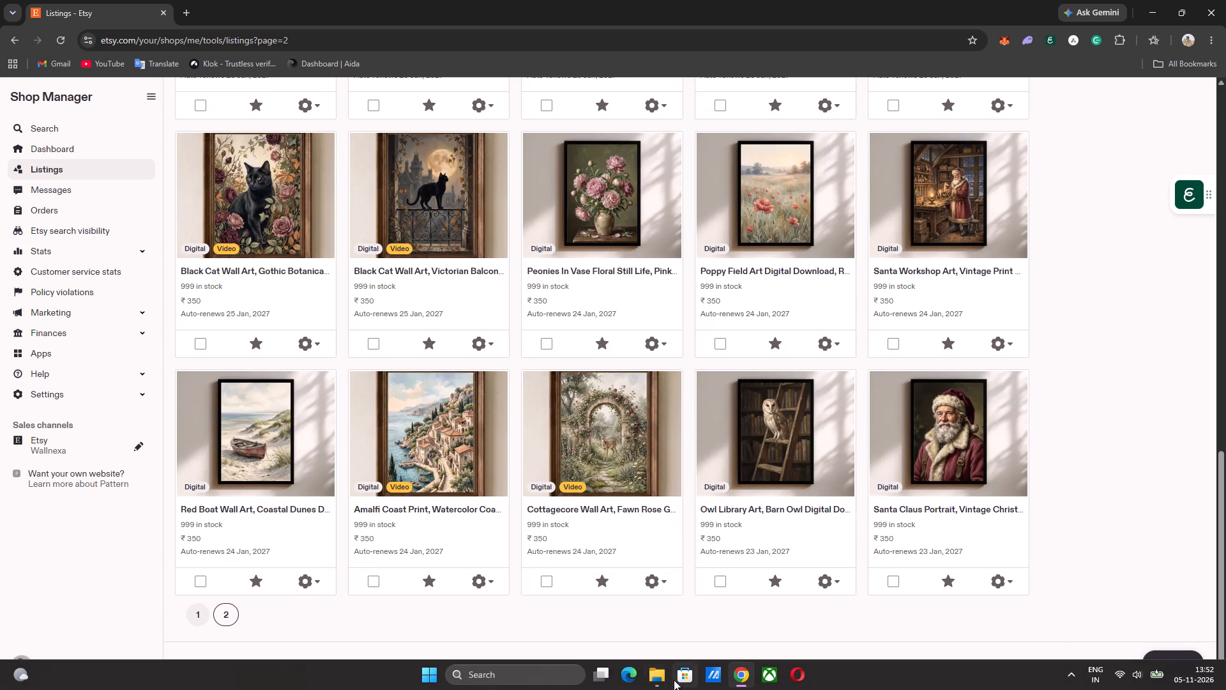
scroll(1085, 406, down, 4)
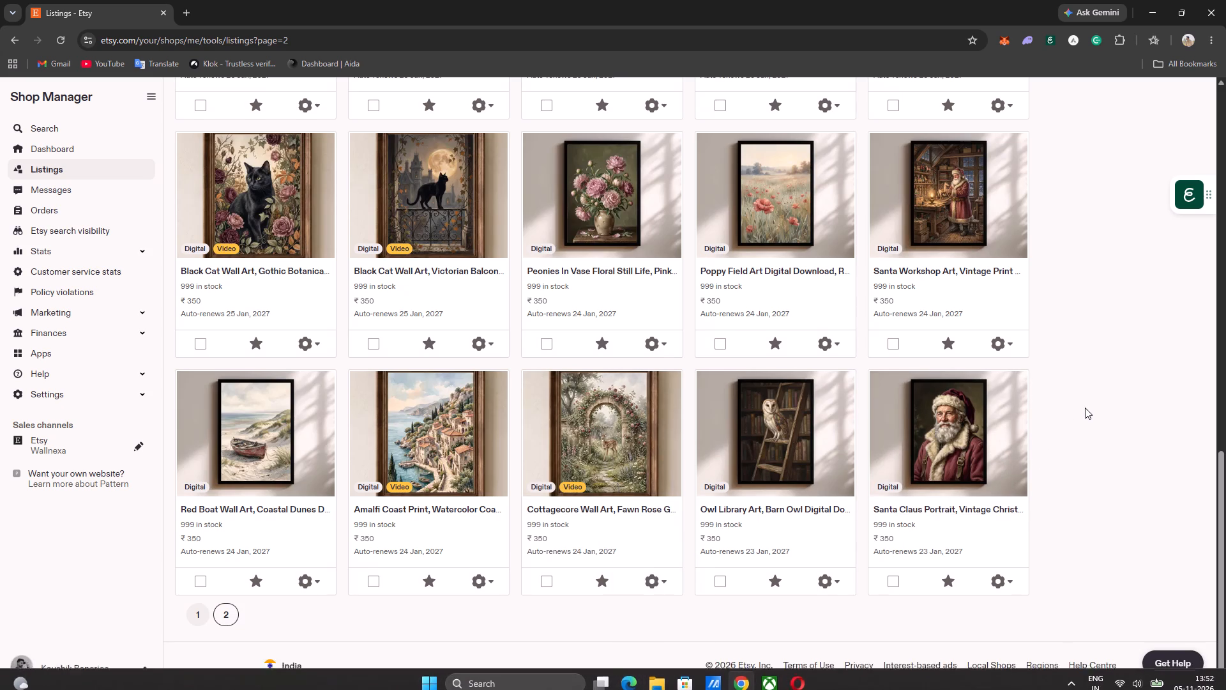
scroll(1085, 408, up, 6)
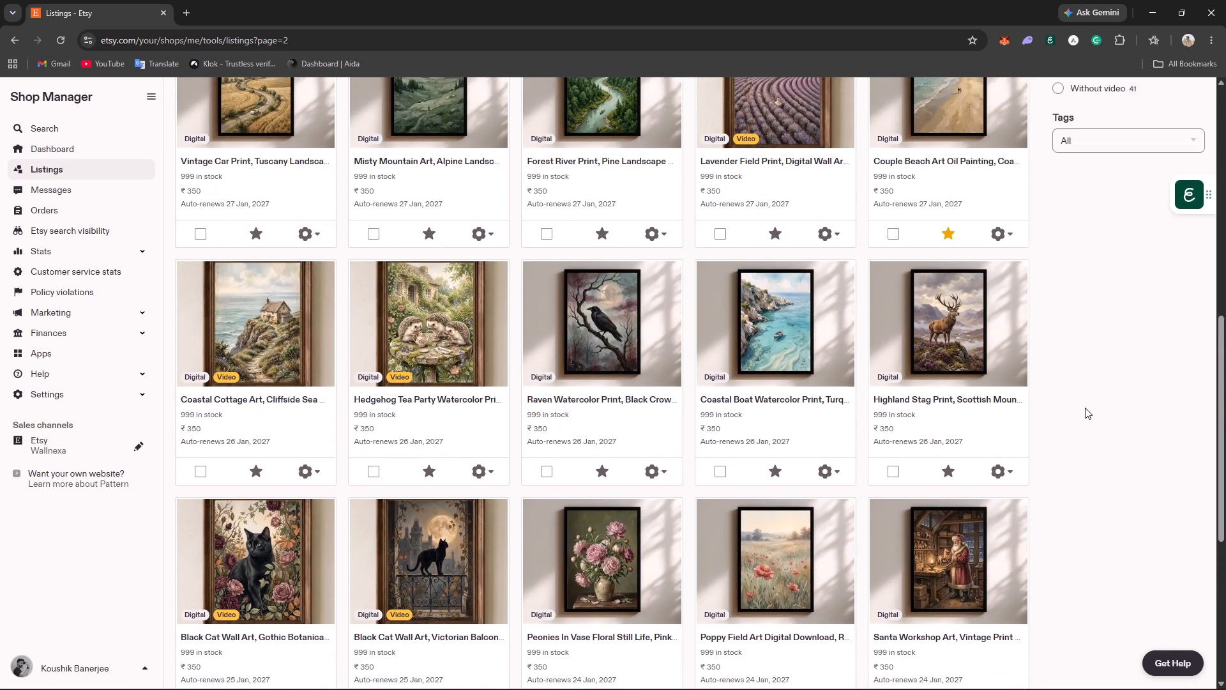
scroll(1085, 408, up, 2)
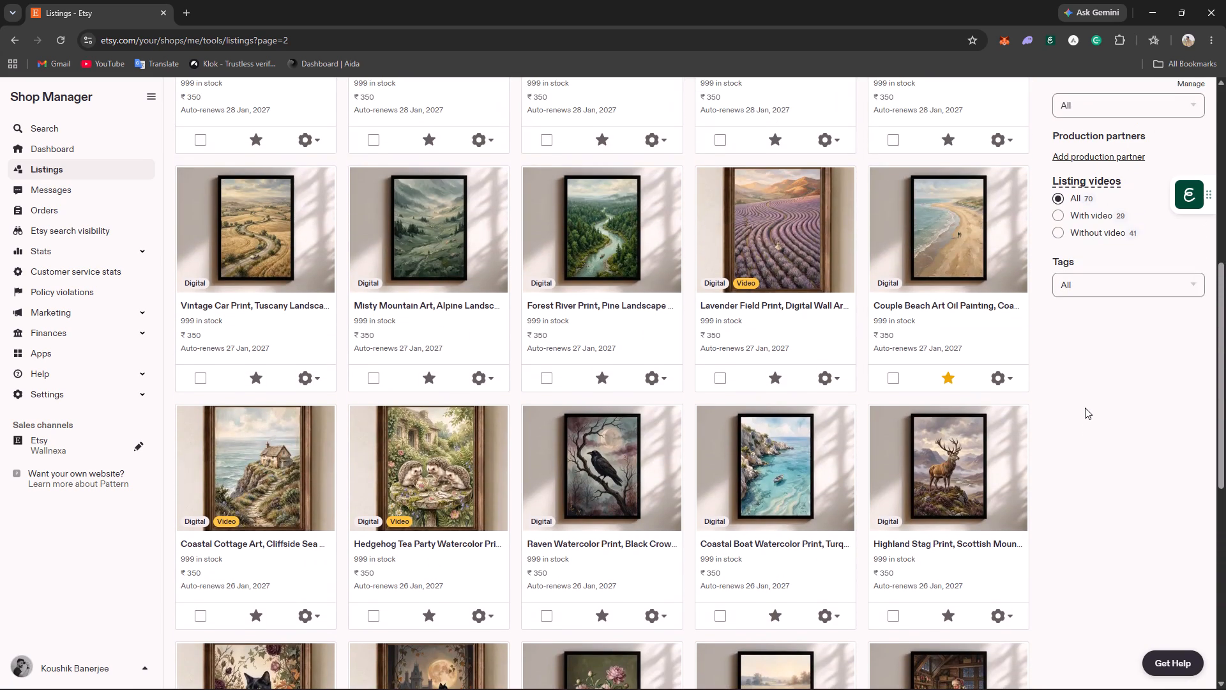
scroll(1085, 408, up, 4)
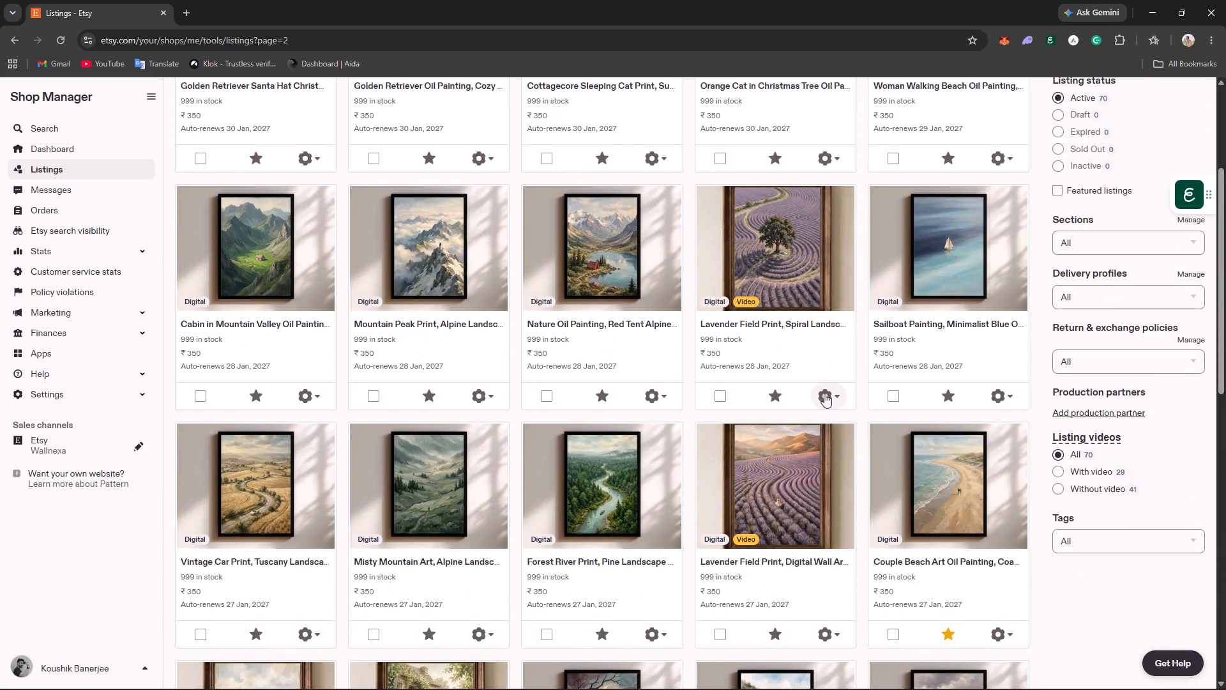
scroll(824, 394, up, 2)
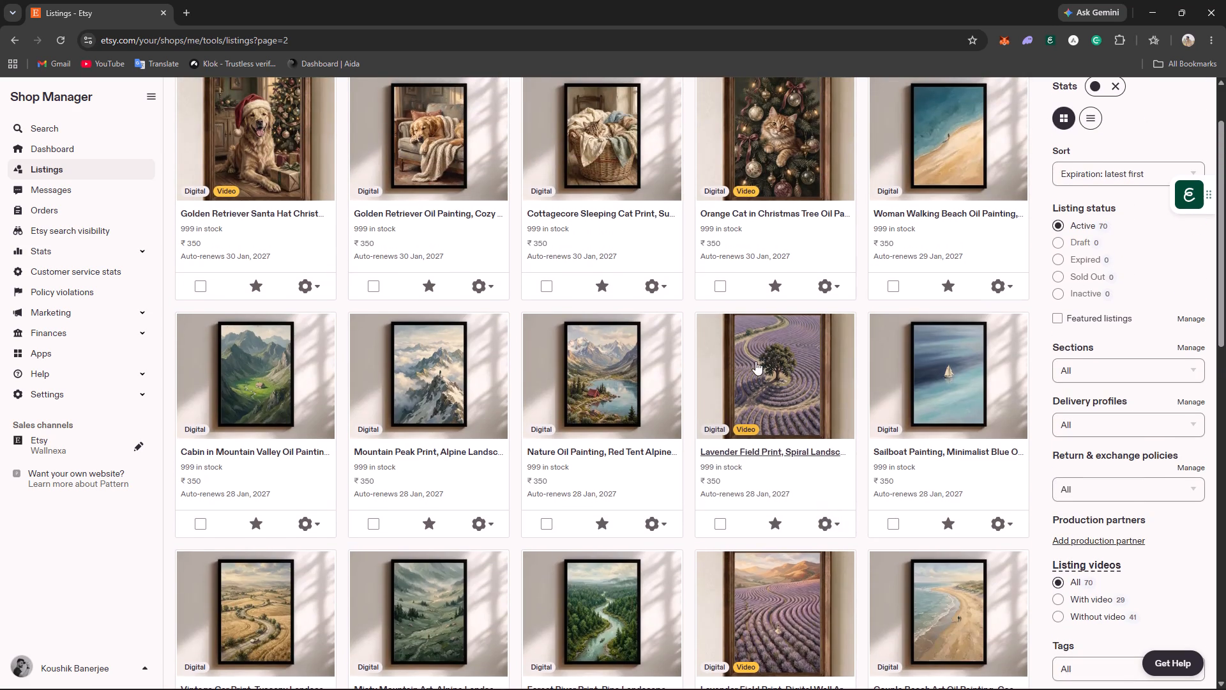
scroll(811, 347, up, 5)
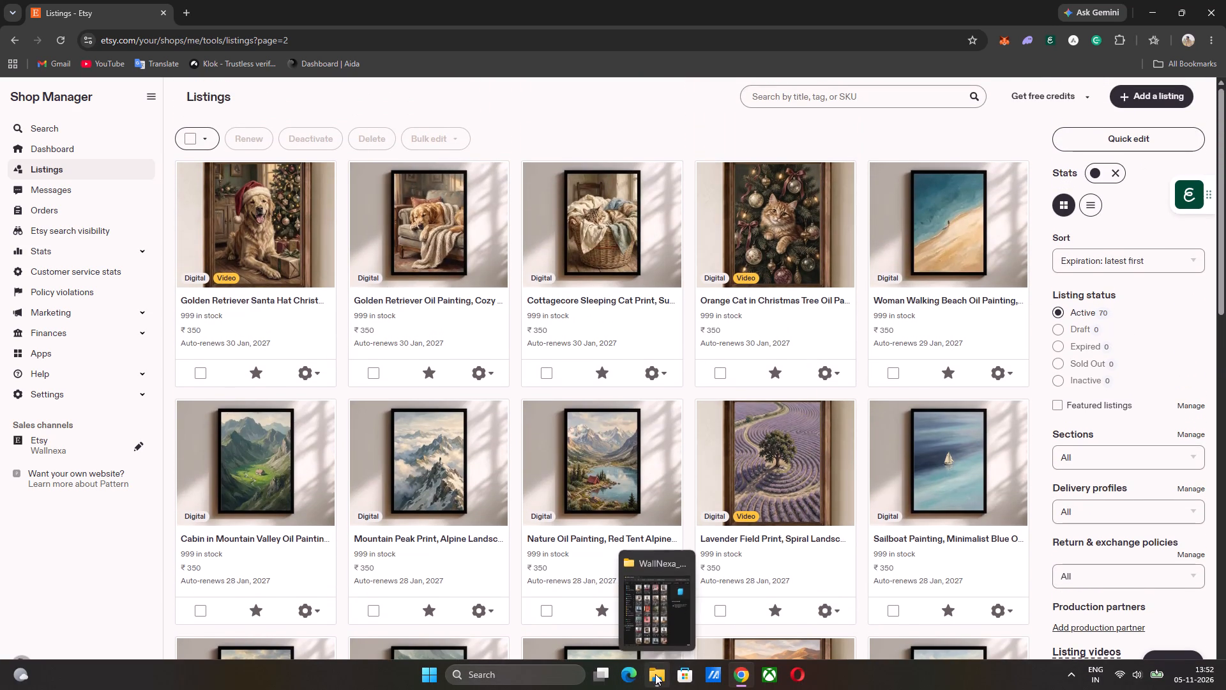
Switch to File Explorer and check the WallNexa_Mockups folder for the artwork sets following the raven mockups.
click(656, 674)
scroll(369, 454, down, 1)
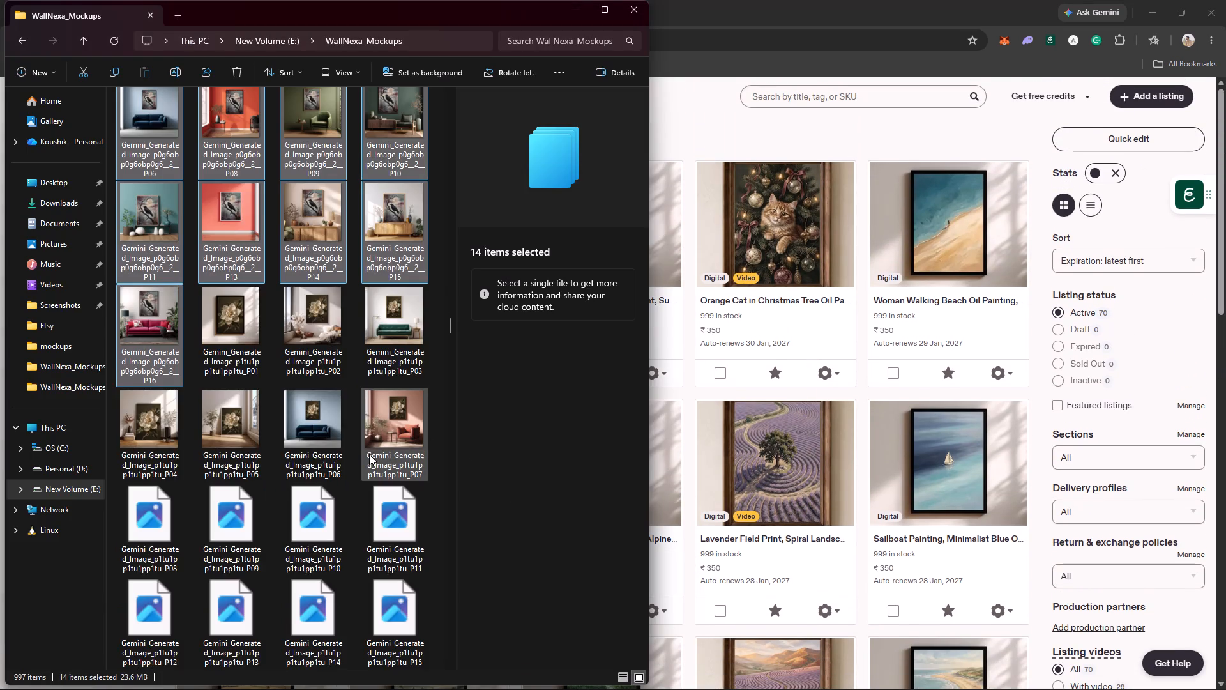
scroll(369, 454, down, 1)
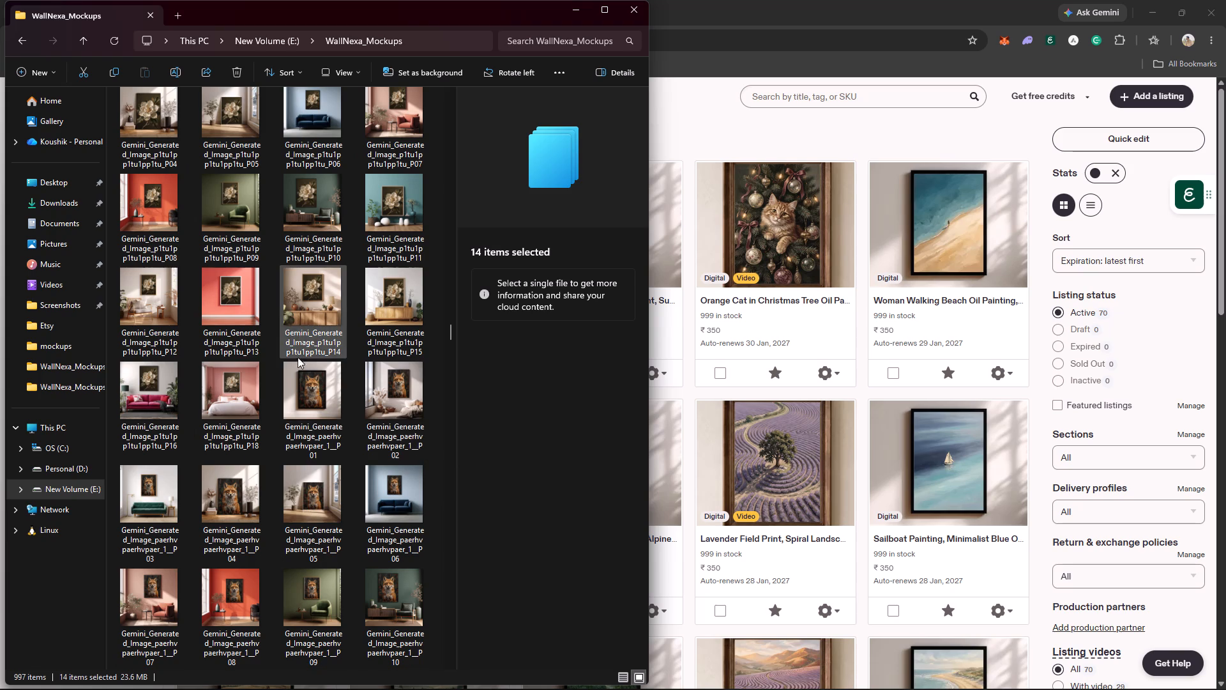
Return to page 1 of the shop listings in Chrome and open the Dark Academia Red Fox Oil Painting listing for editing.
click(681, 135)
scroll(652, 544, down, 4)
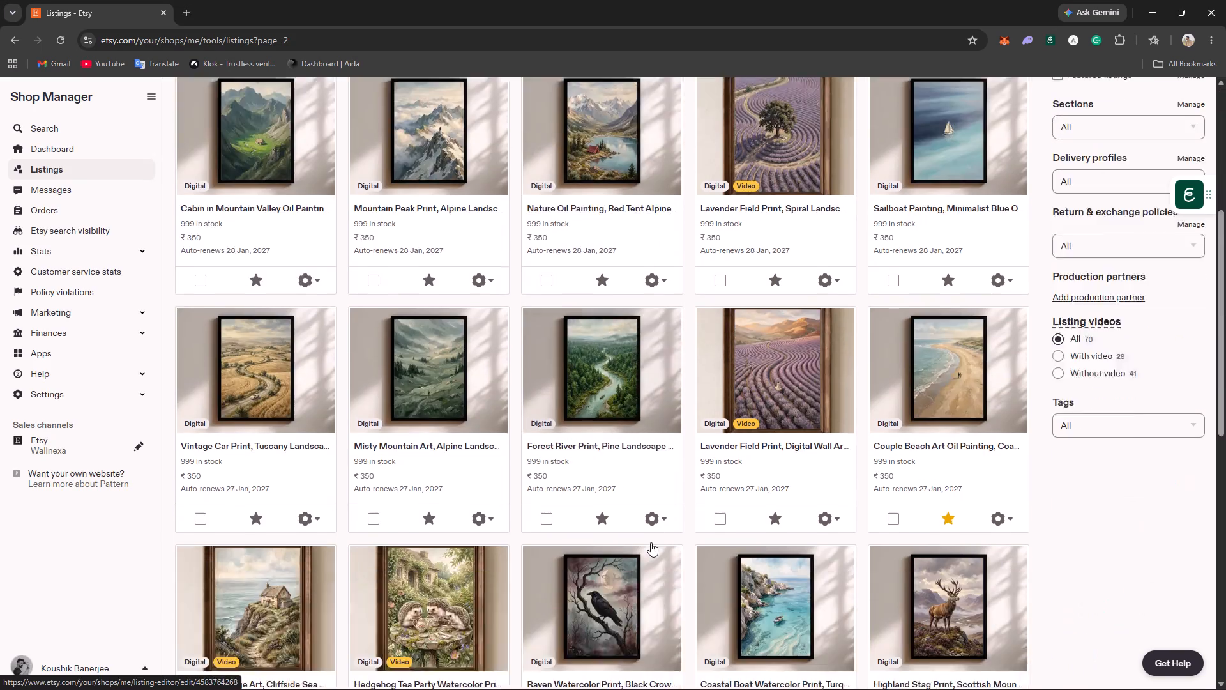
scroll(651, 542, down, 15)
click(195, 609)
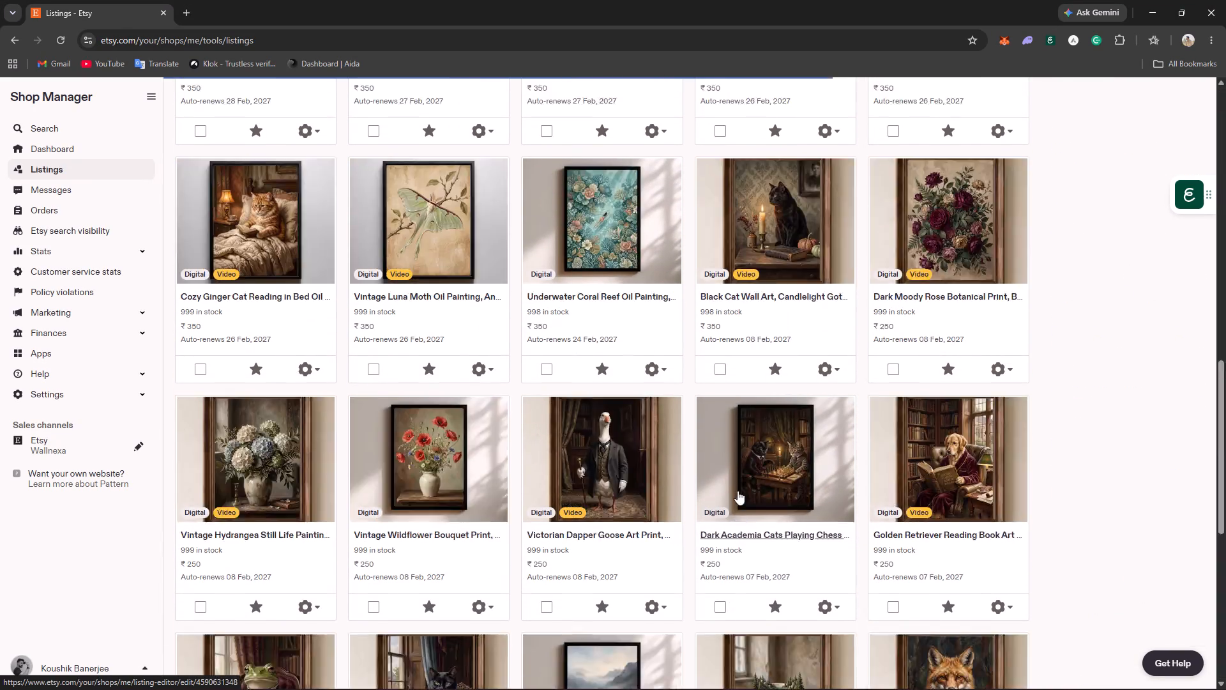
scroll(882, 459, down, 13)
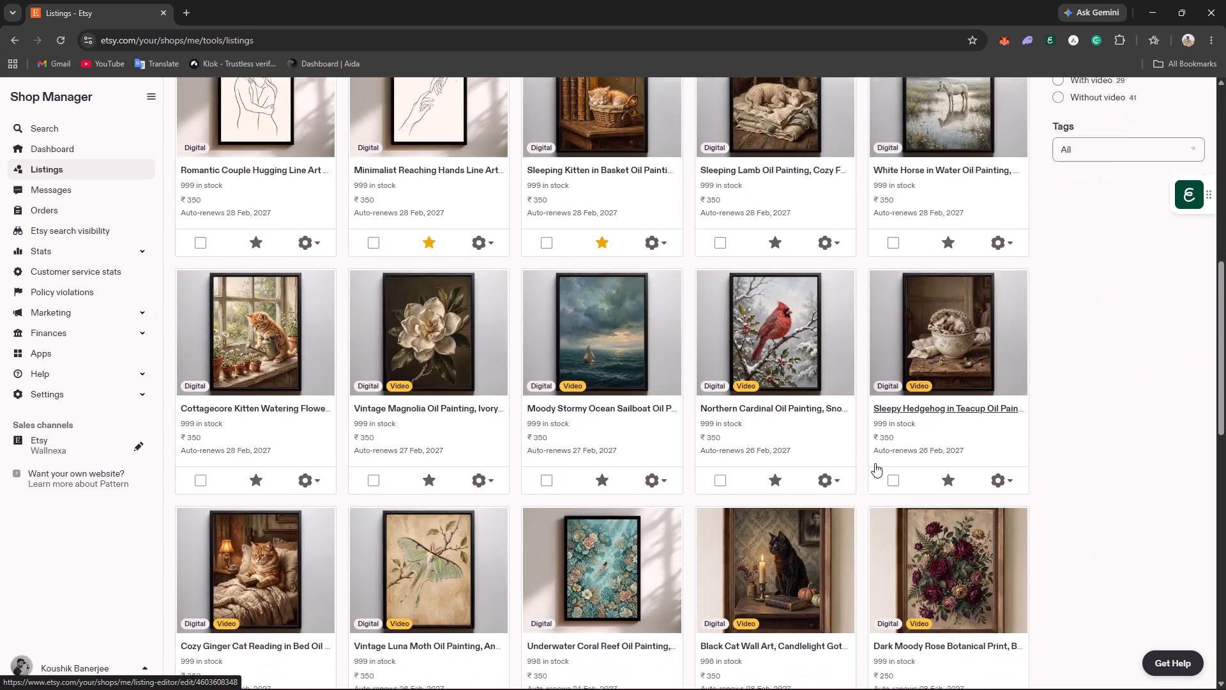
scroll(874, 461, down, 5)
scroll(821, 463, down, 4)
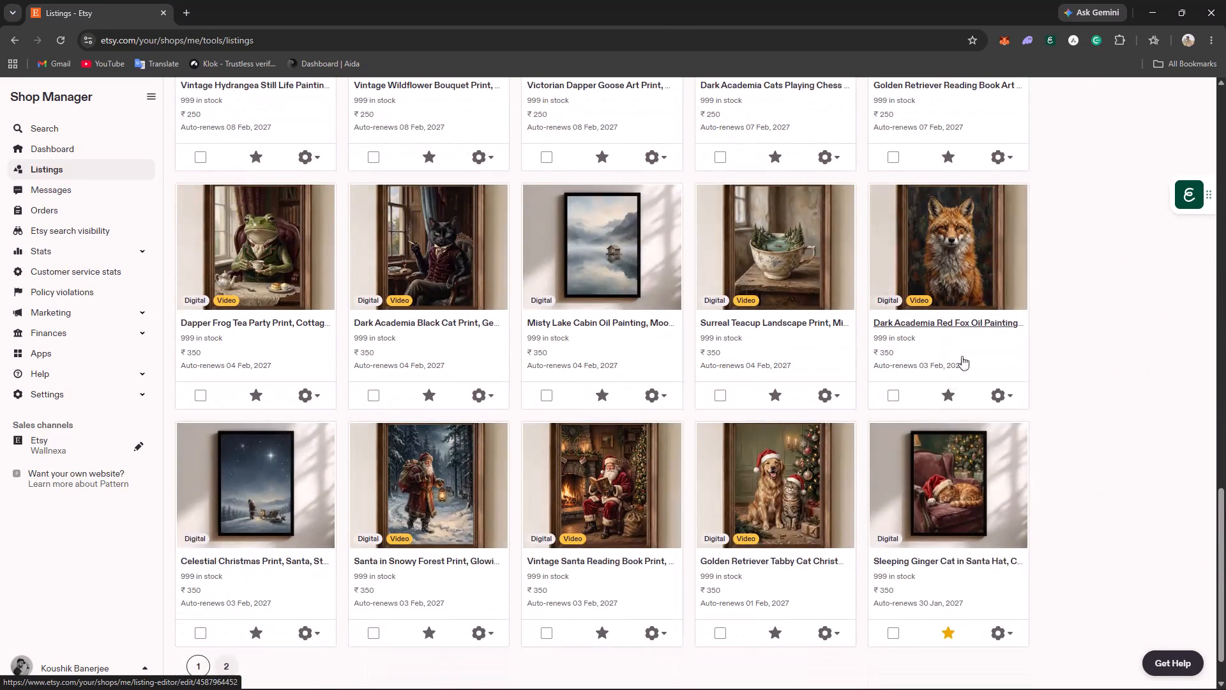
click(965, 322)
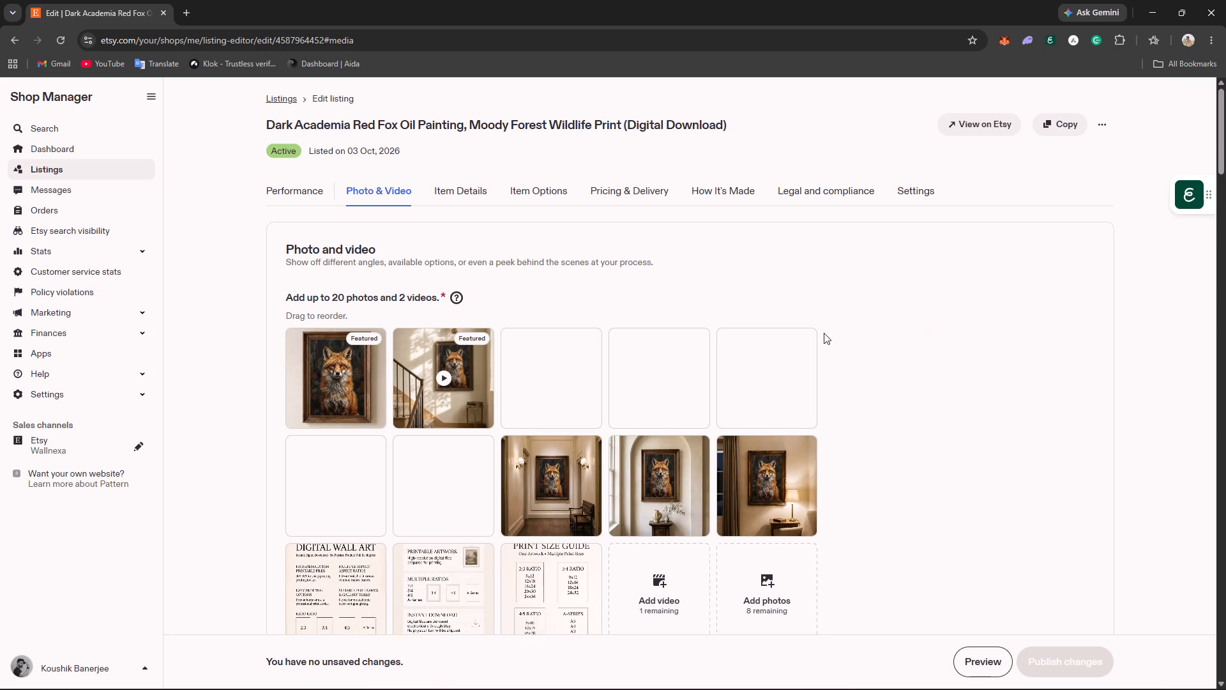
Delete all the old fox room photos and the fox video from the listing, keeping the three informational graphics.
click(356, 410)
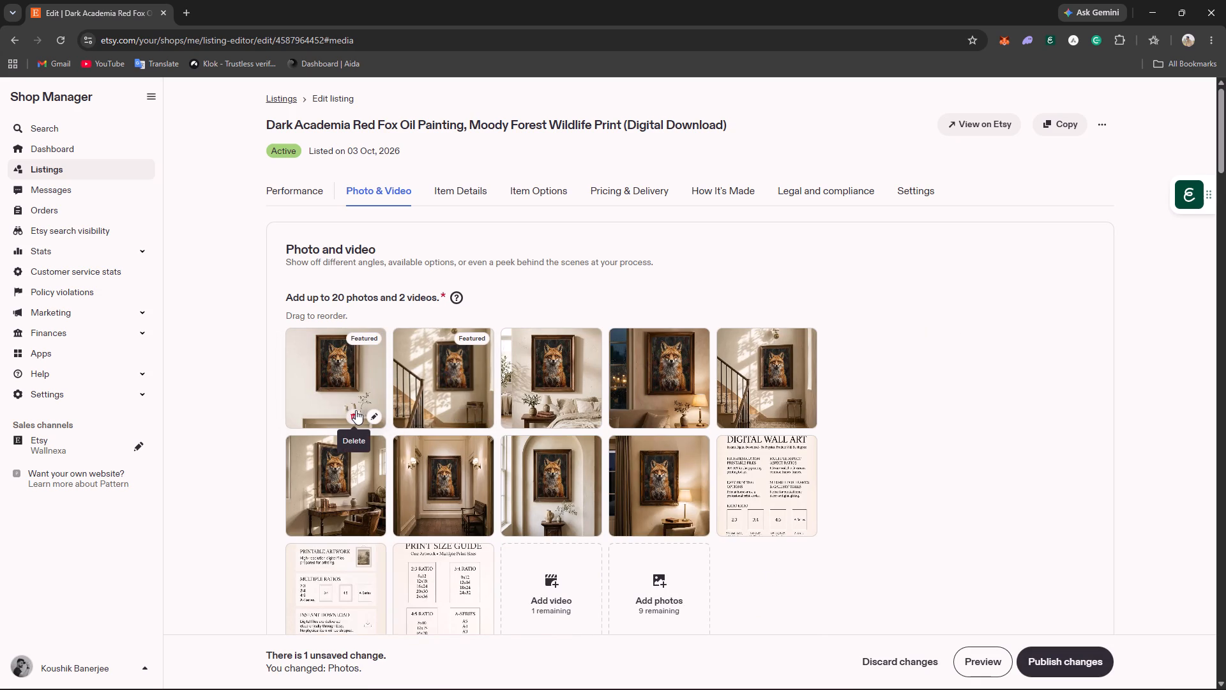
click(356, 410)
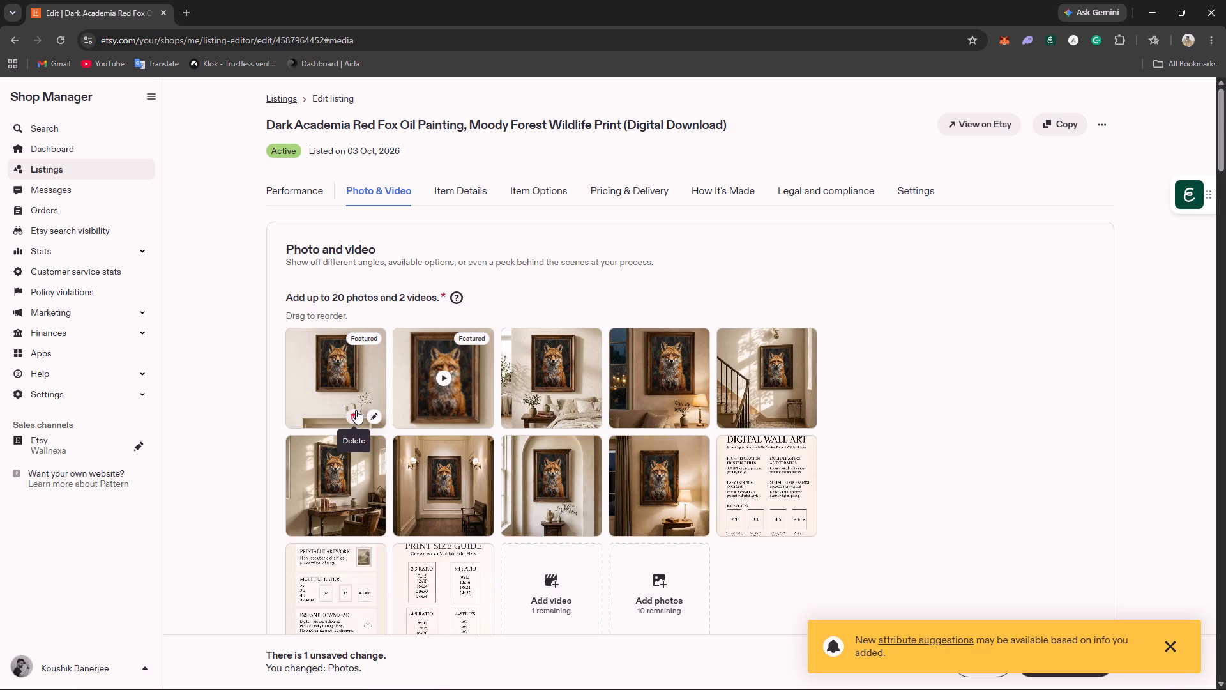
click(356, 410)
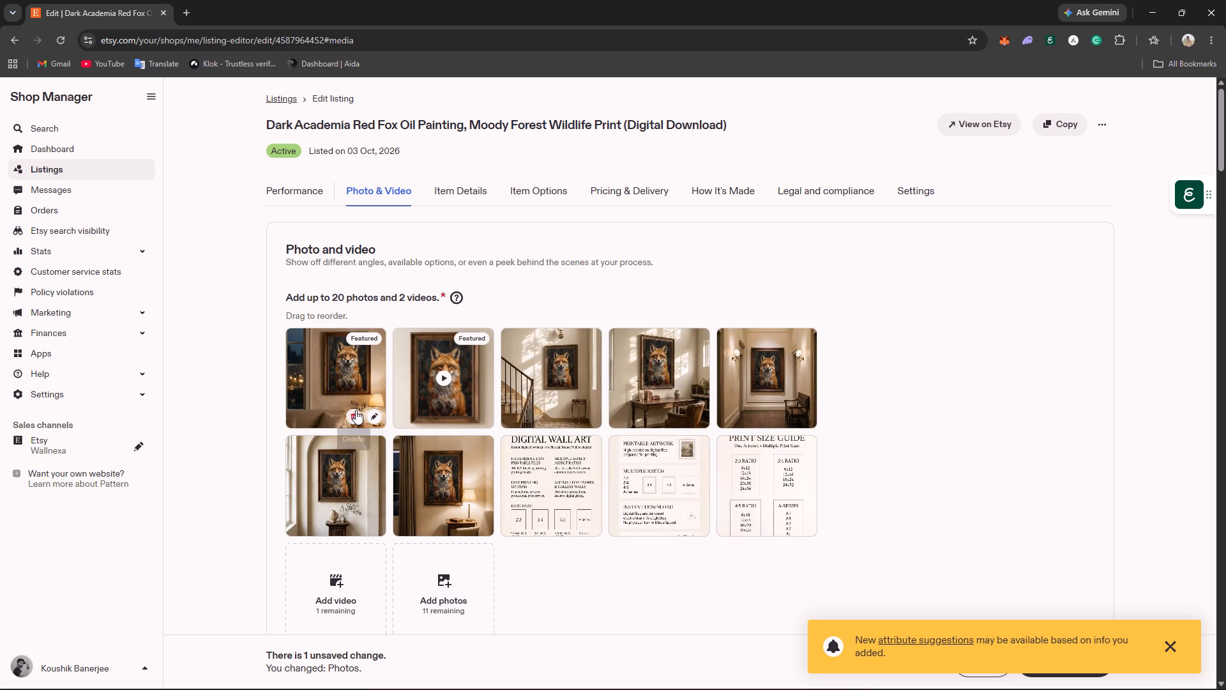
click(356, 410)
click(356, 410)
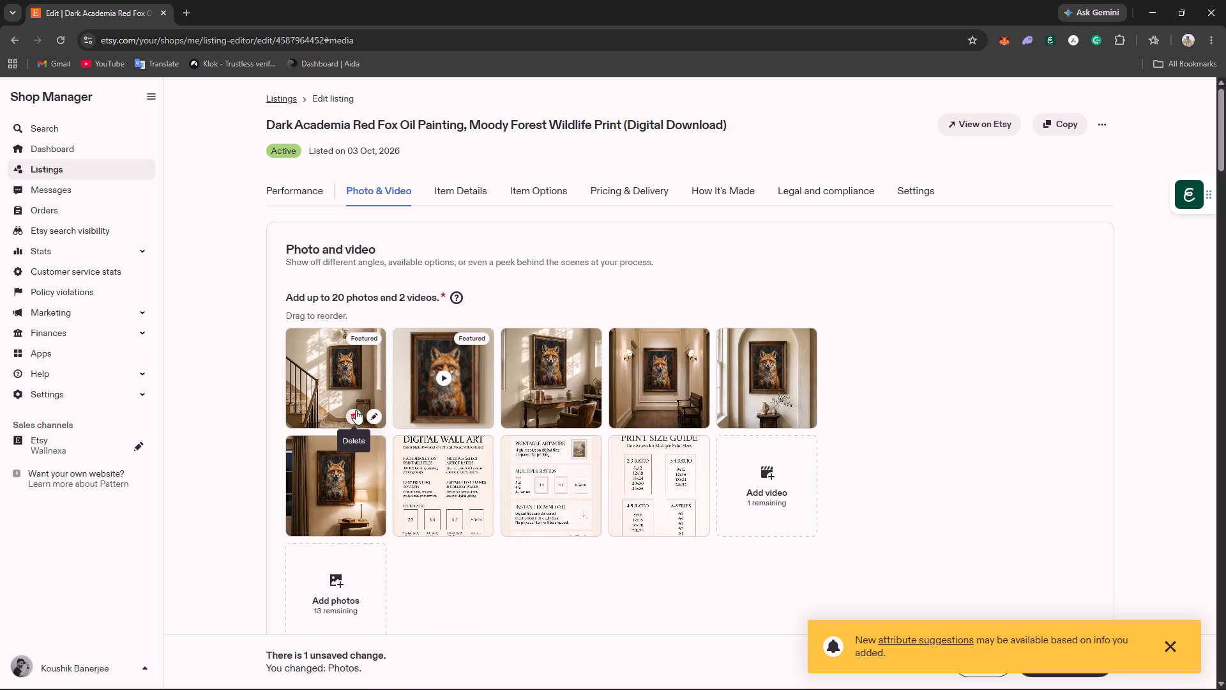
click(356, 410)
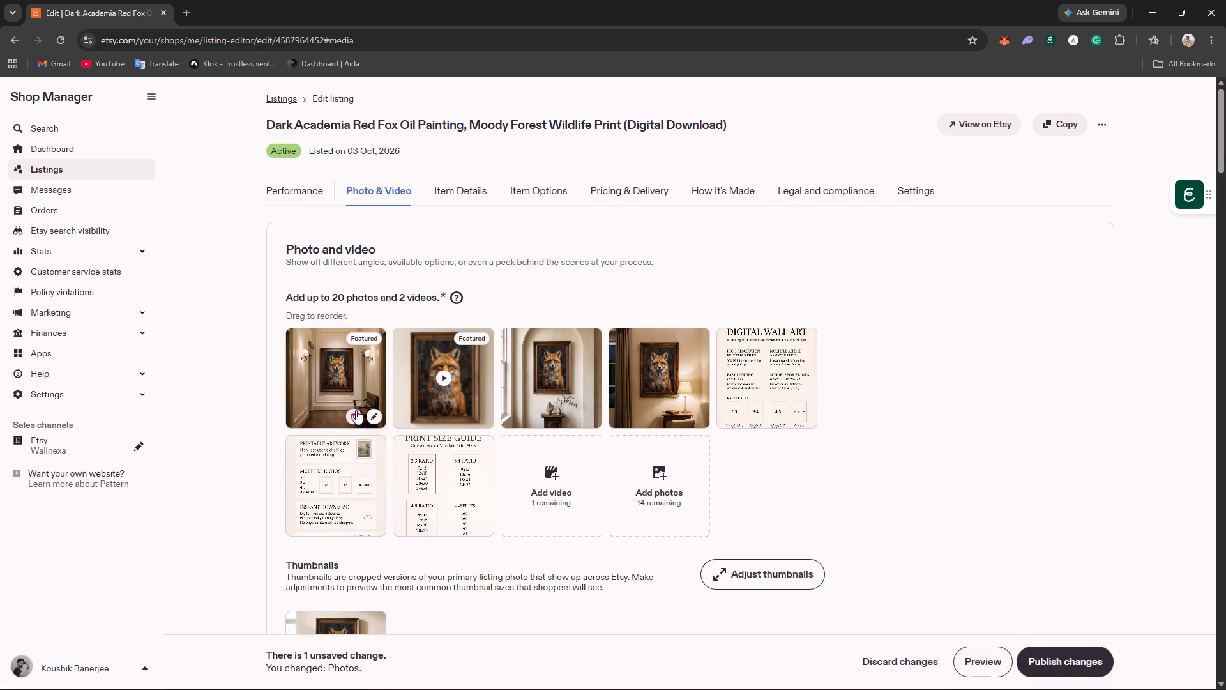
click(356, 410)
click(356, 410)
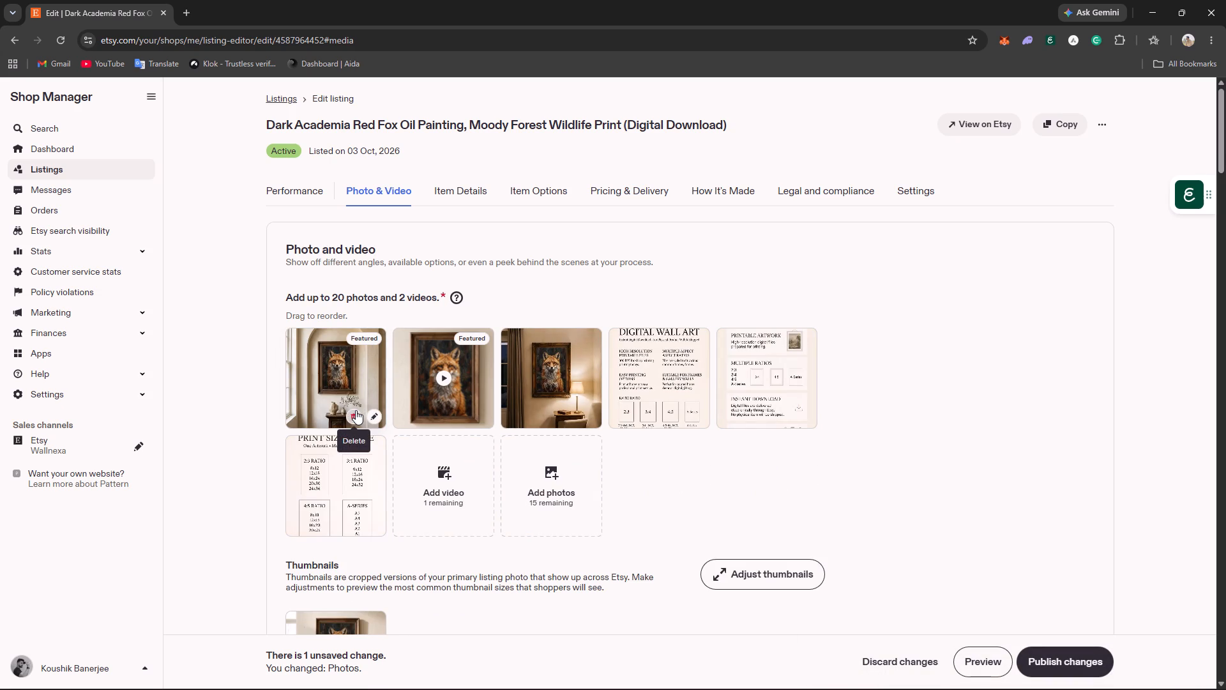
click(356, 410)
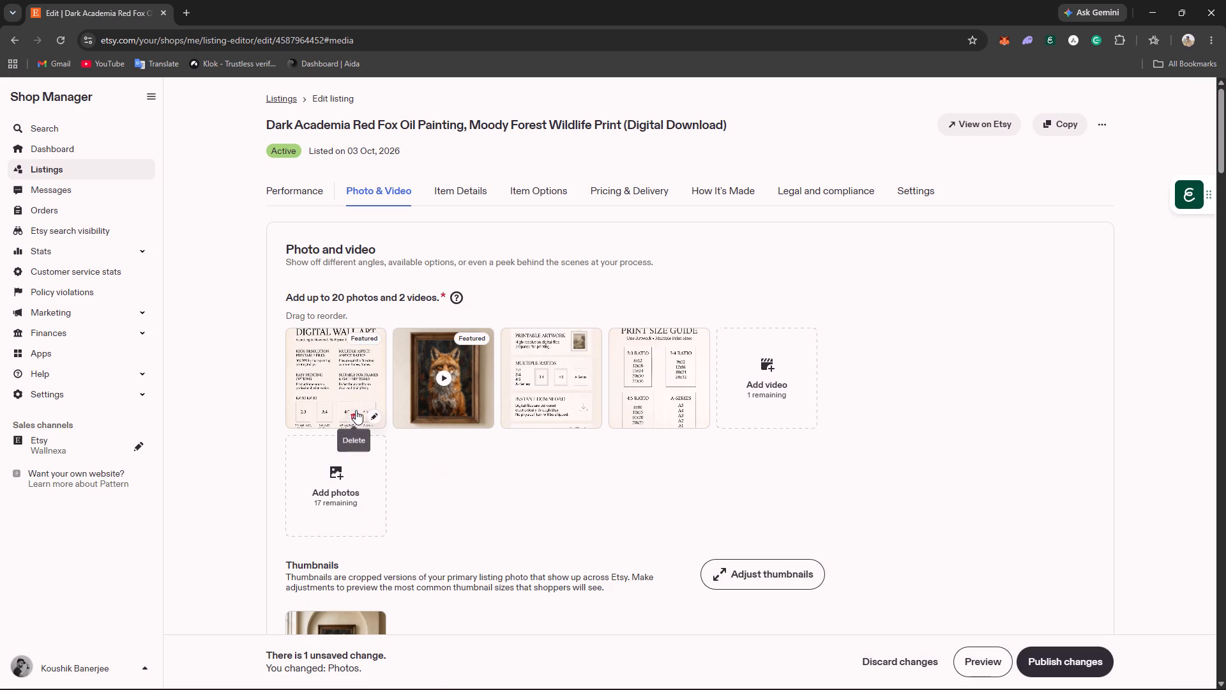
click(464, 414)
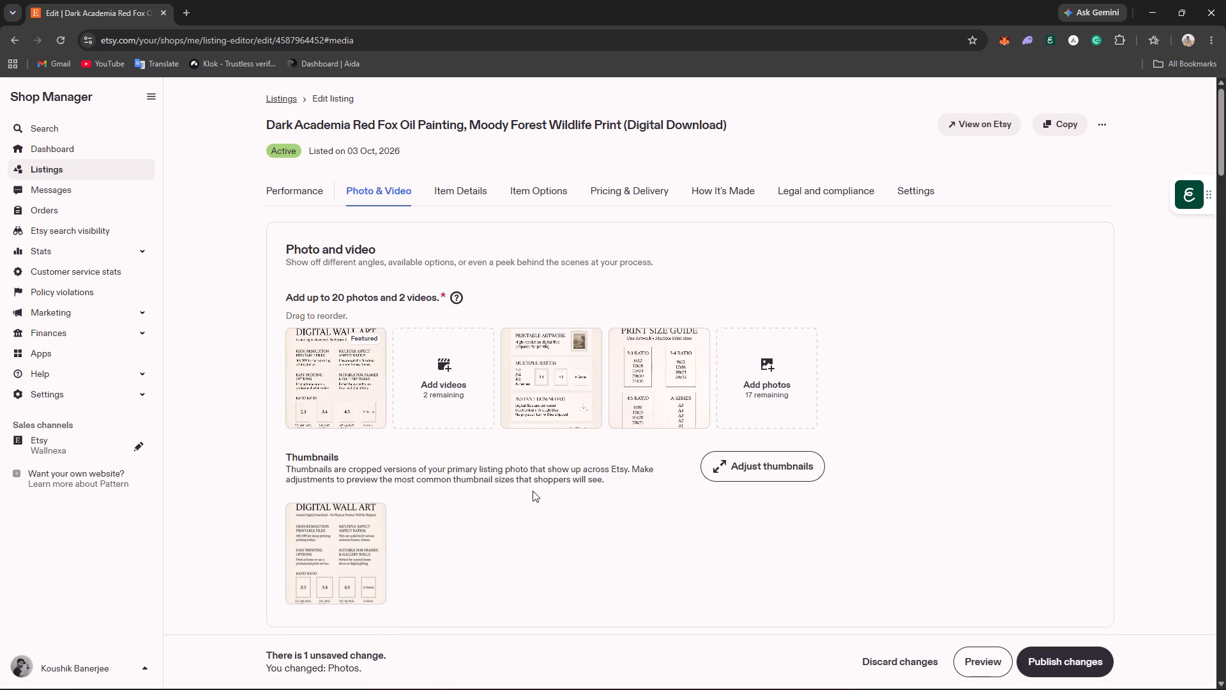
Open the red fox mockups from the WallNexa_Mockups folder in Photos and delete variants P03 and P07.
click(653, 673)
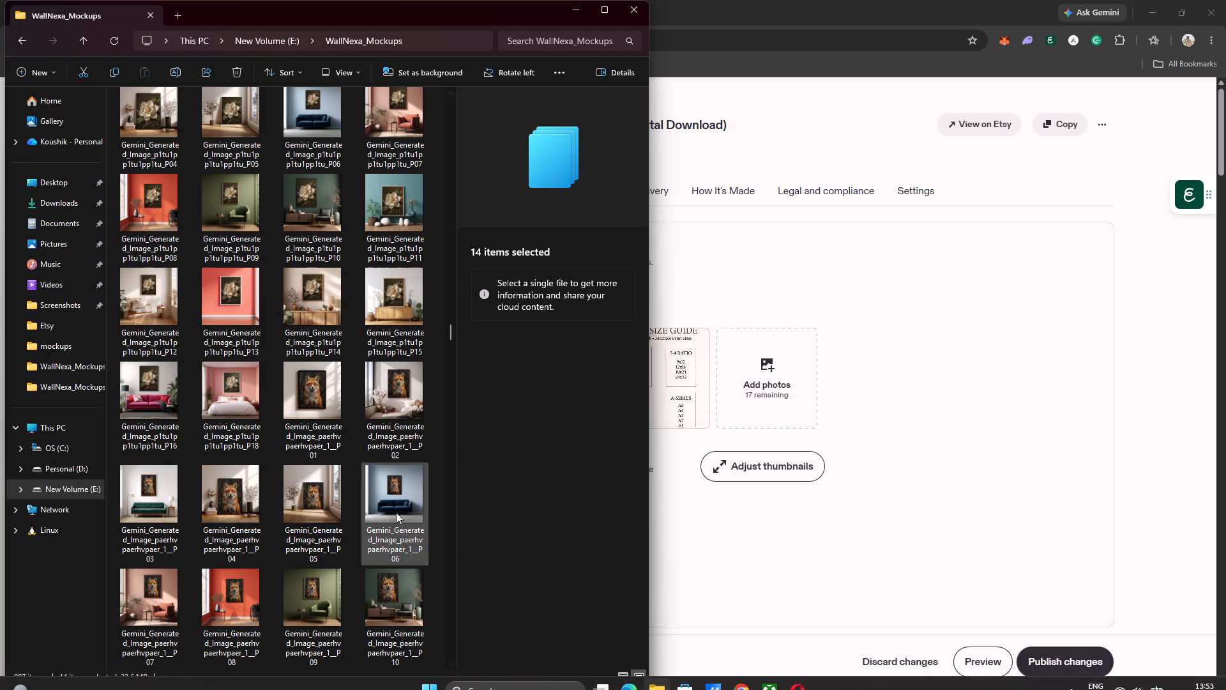
double_click(307, 390)
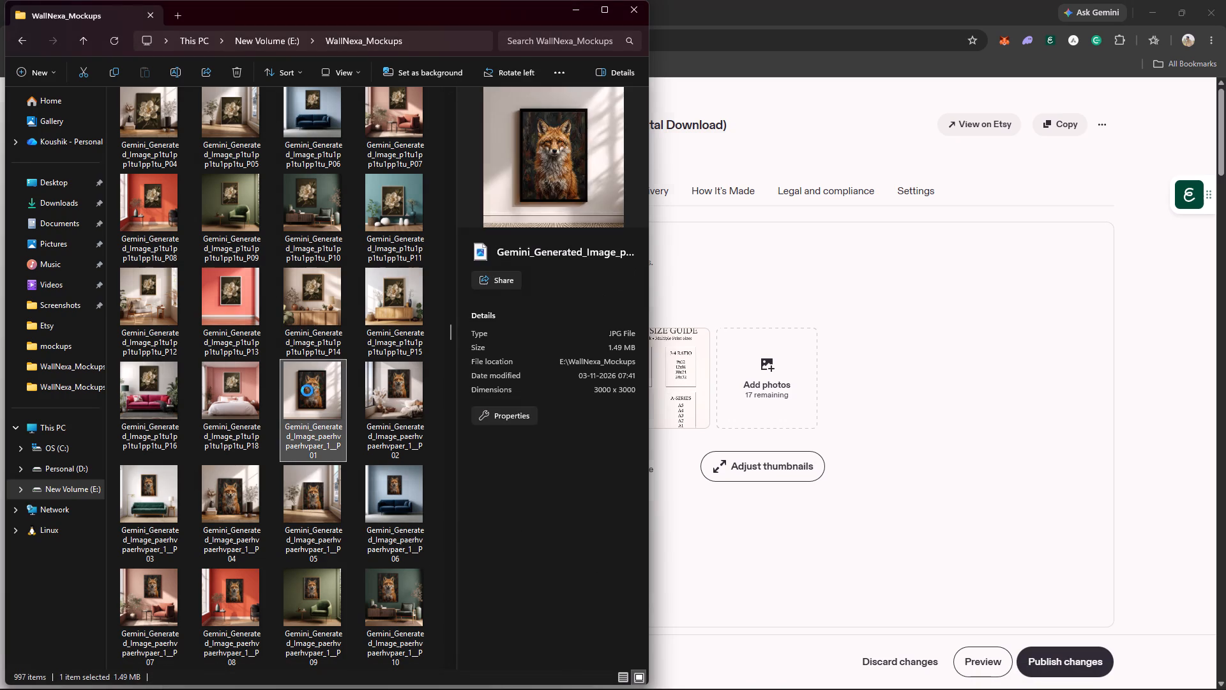
click(911, 69)
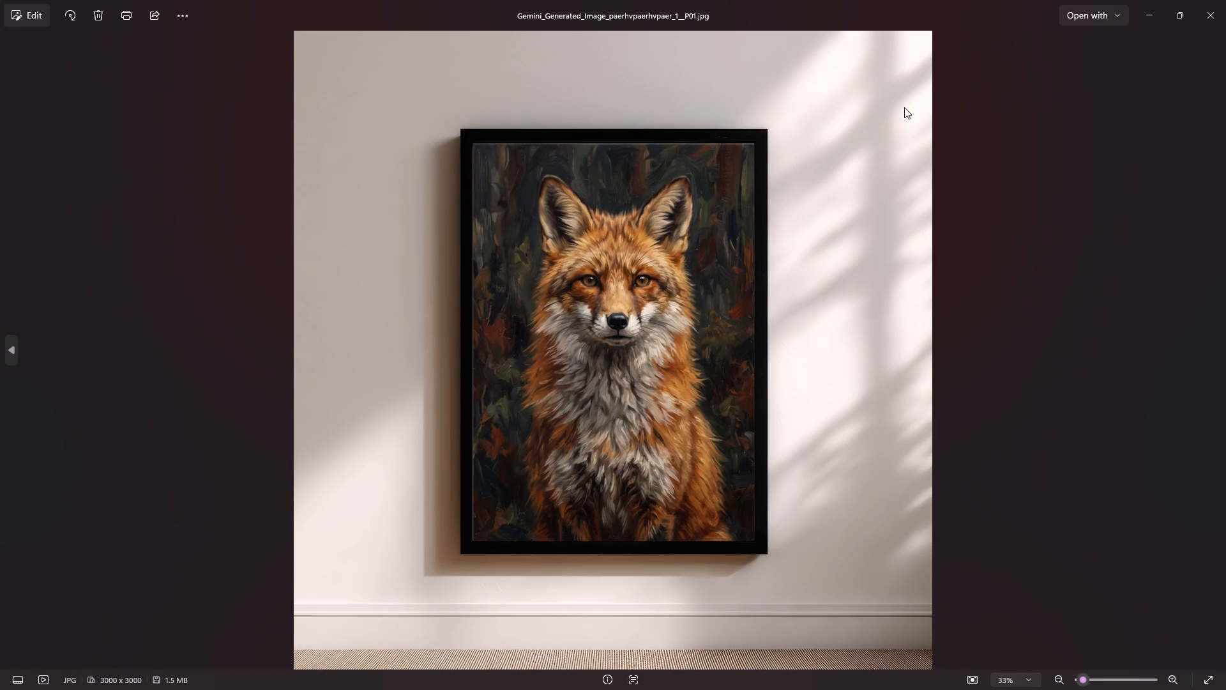
key(Right)
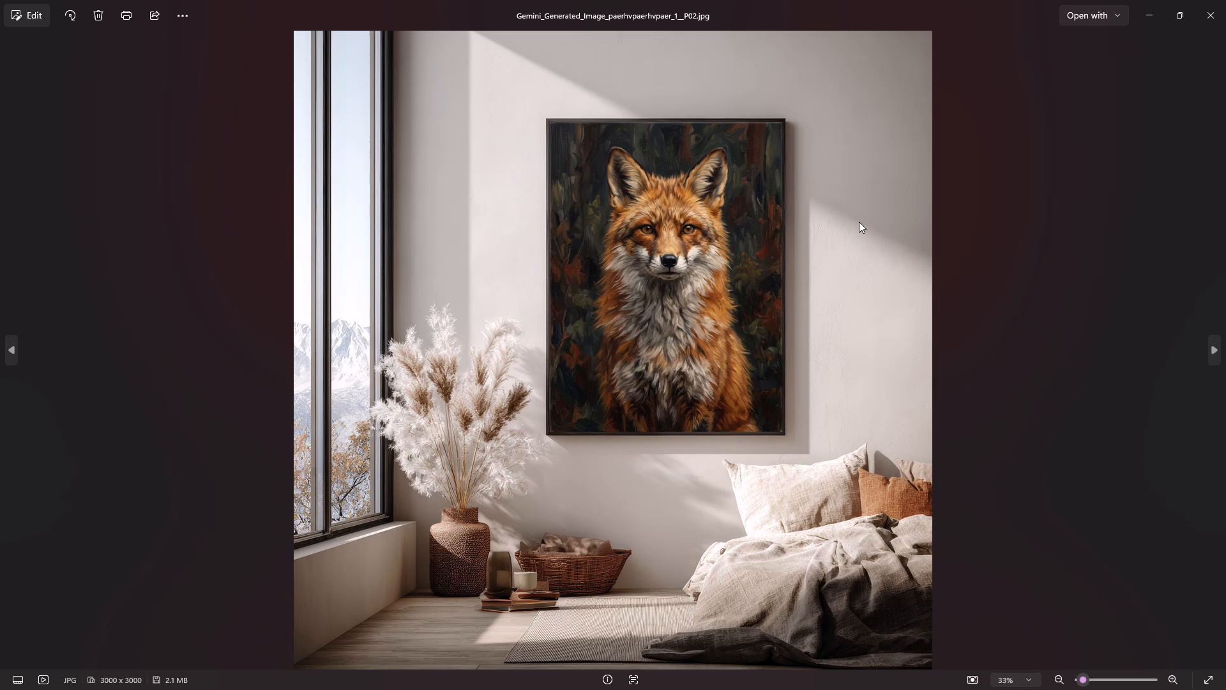
key(Right)
key(Right)
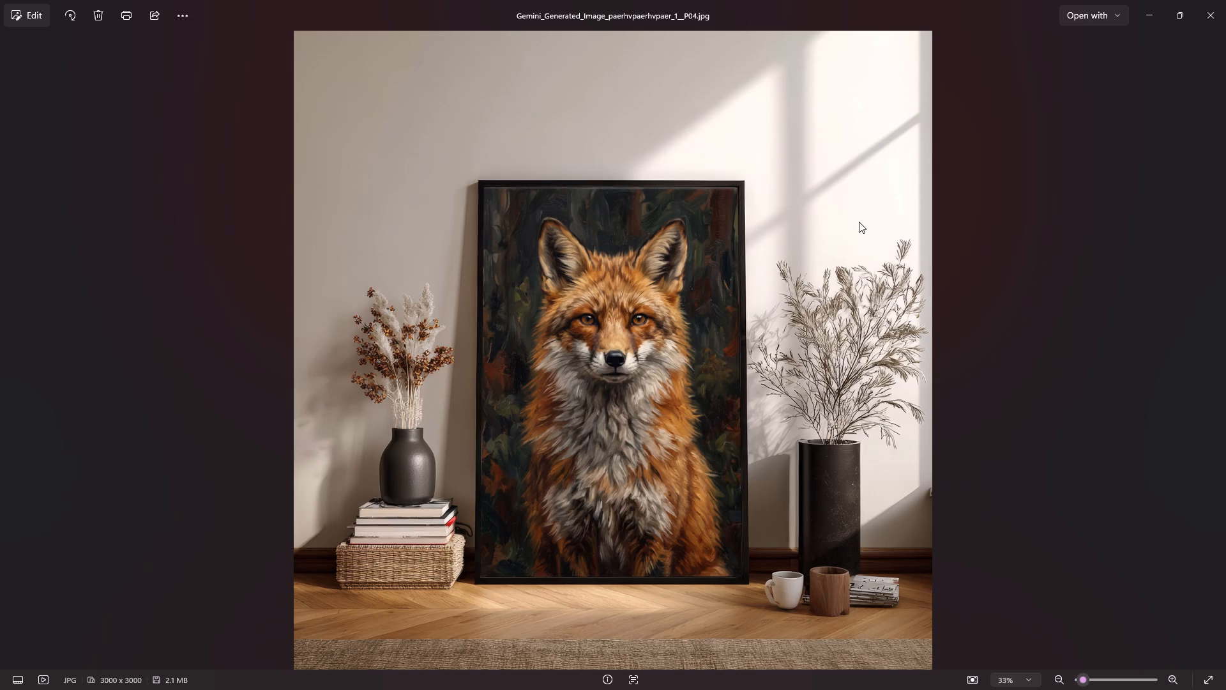
key(Left)
key(Delete)
key(Right)
key(Right)
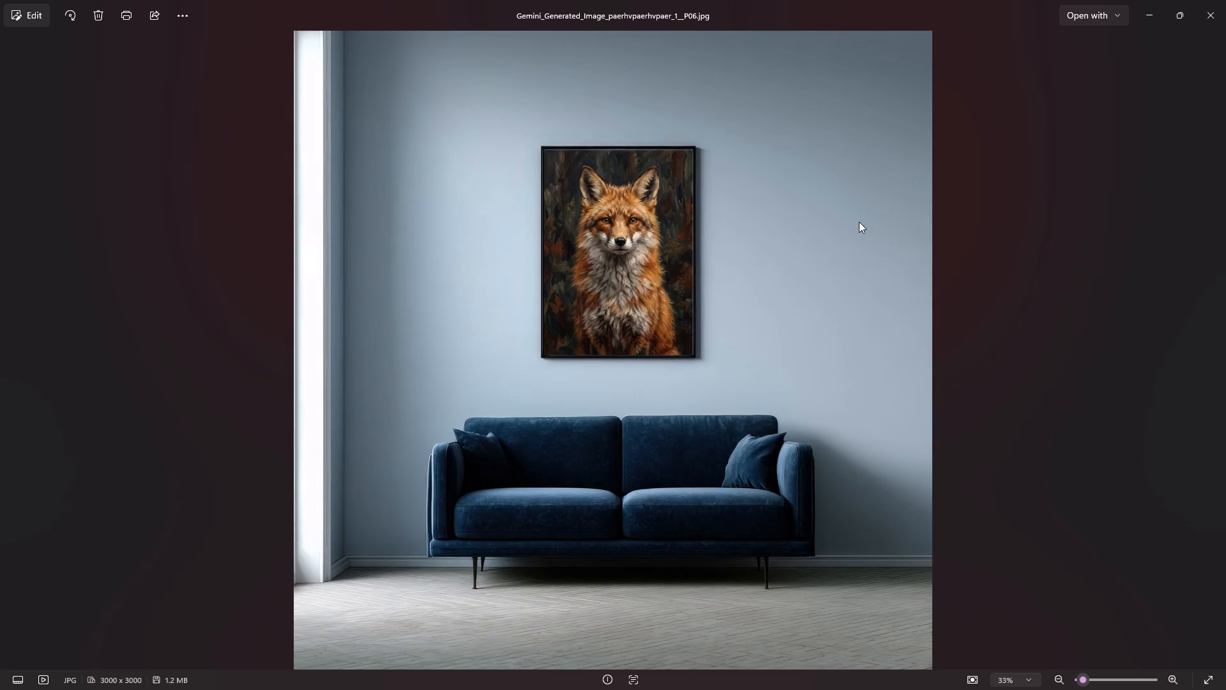
key(Right)
key(Delete)
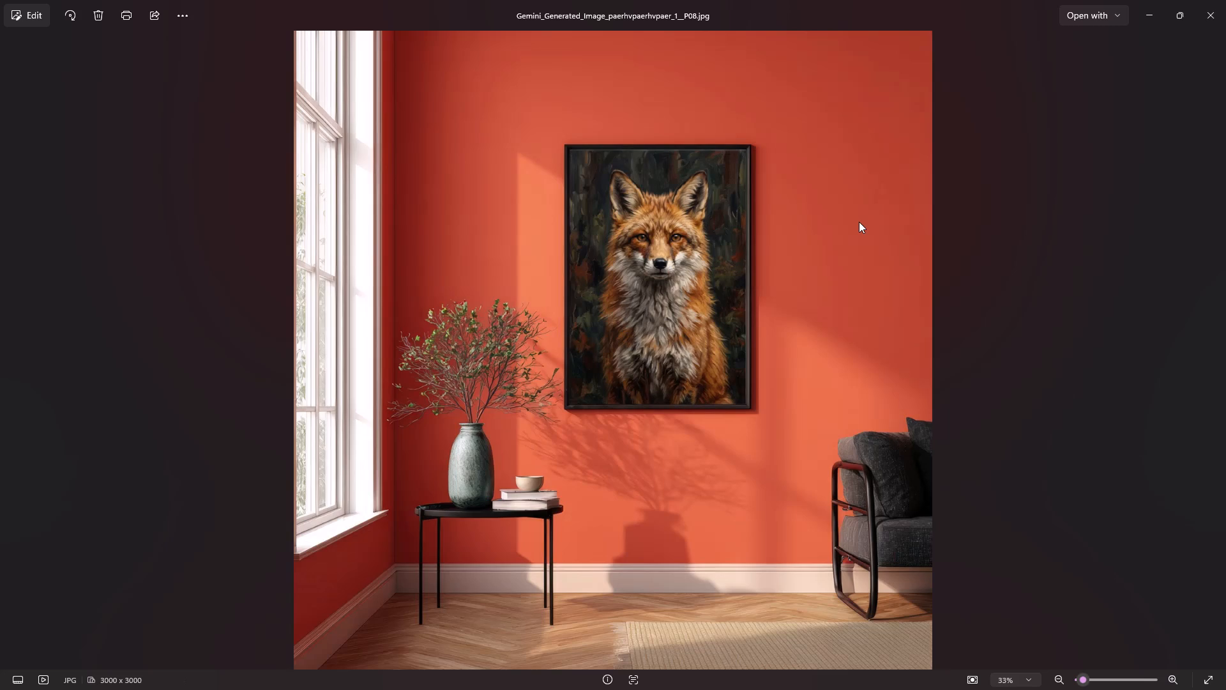
Review the remaining red fox mockups from P08 onward, delete variants P09 and P18, and return to the folder.
key(Right)
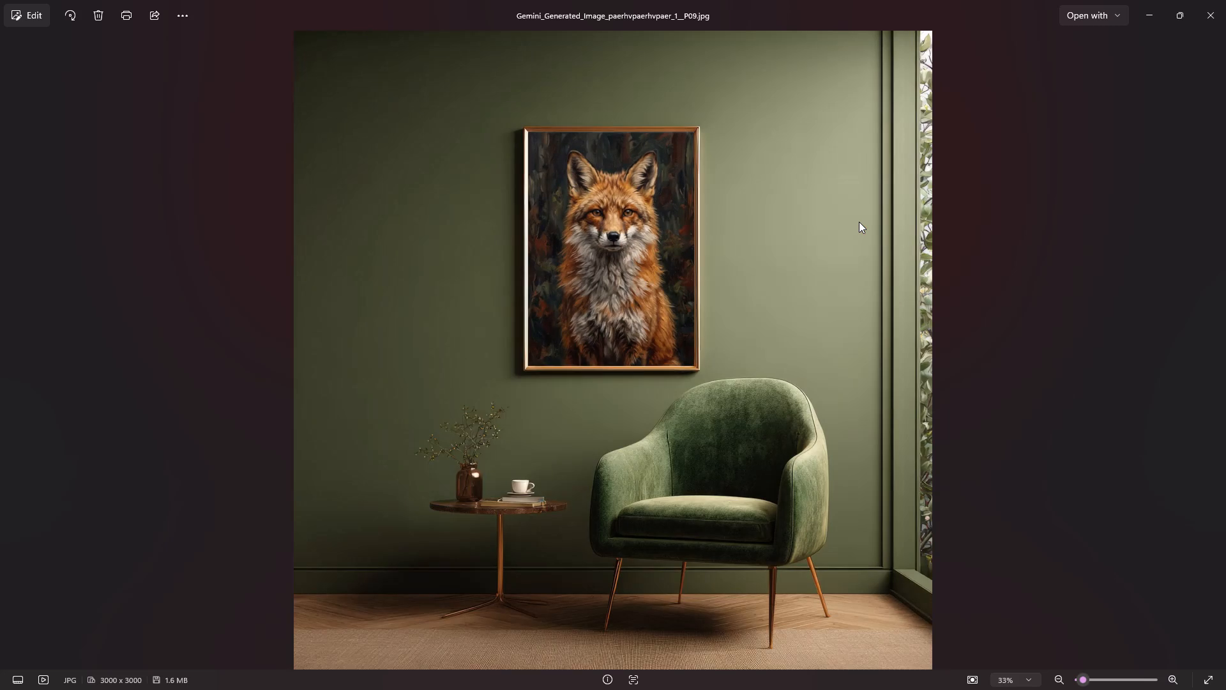
key(Right)
key(Left)
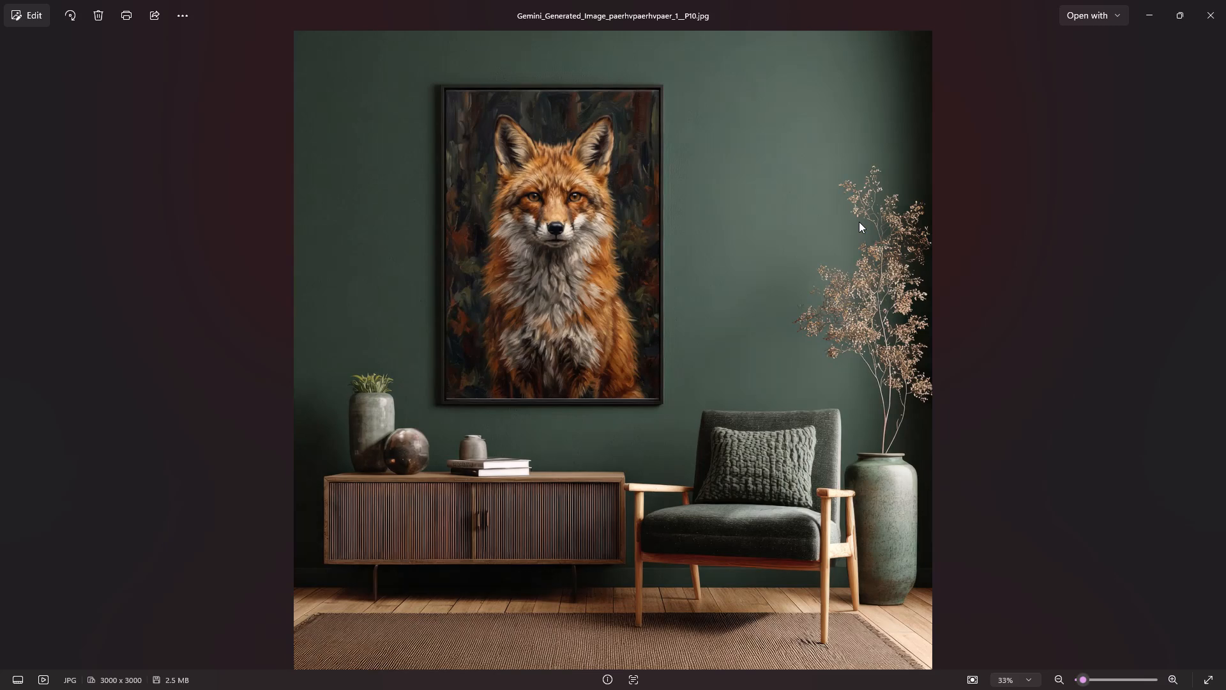
key(Right)
key(Left)
key(Delete)
key(Right)
key(Right)
key(Right)
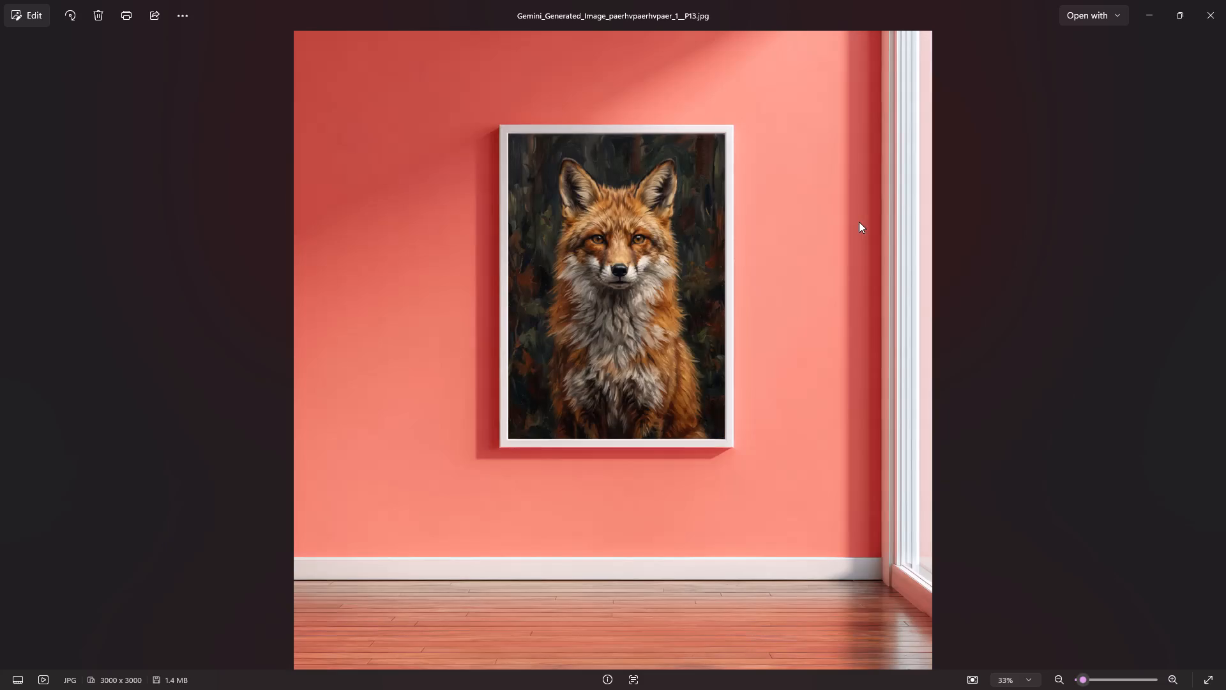
key(Right)
key(Right)
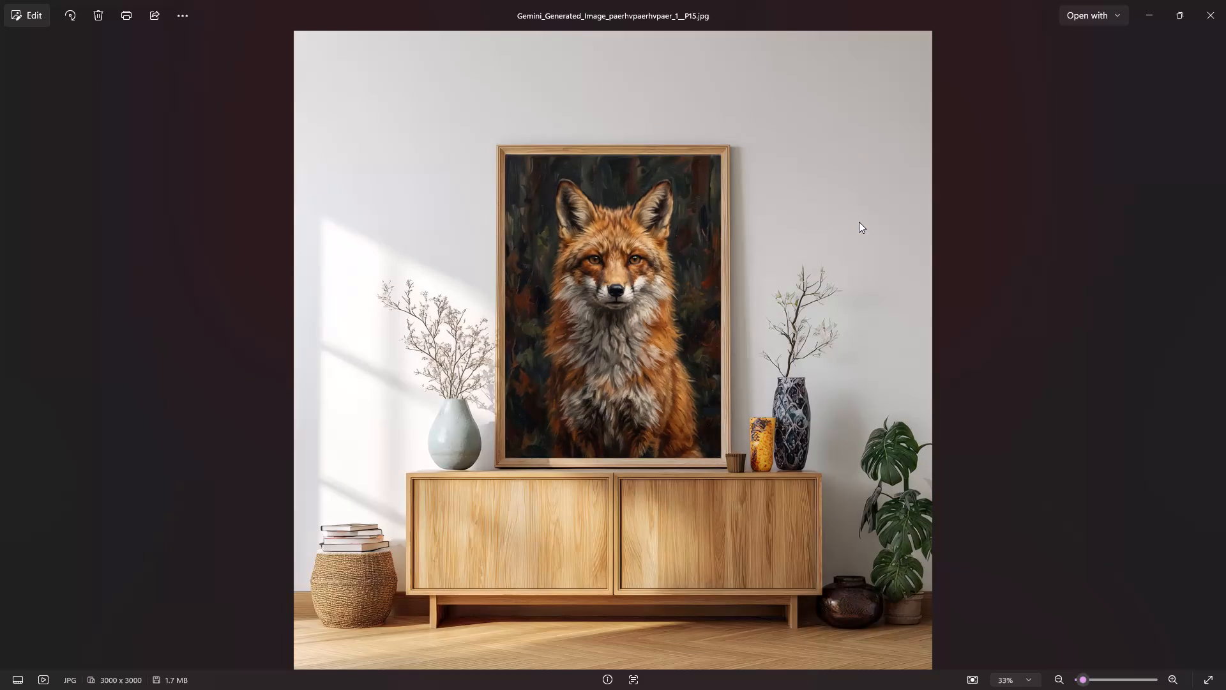
key(Right)
key(Right)
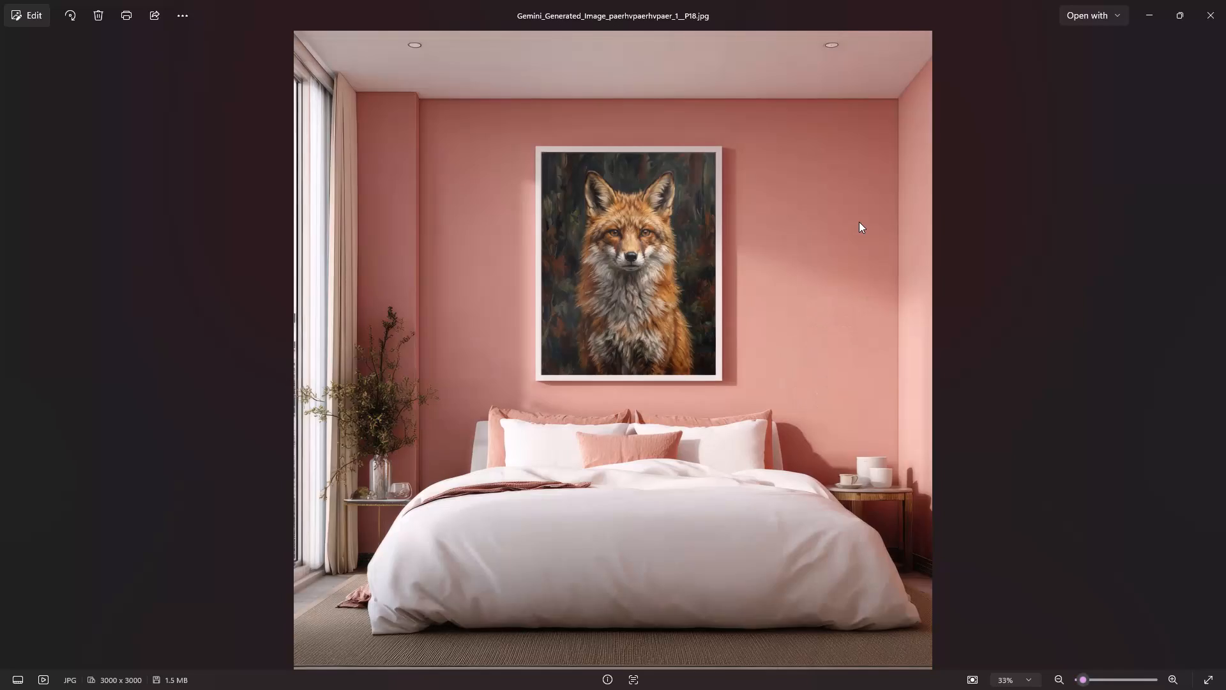
key(Delete)
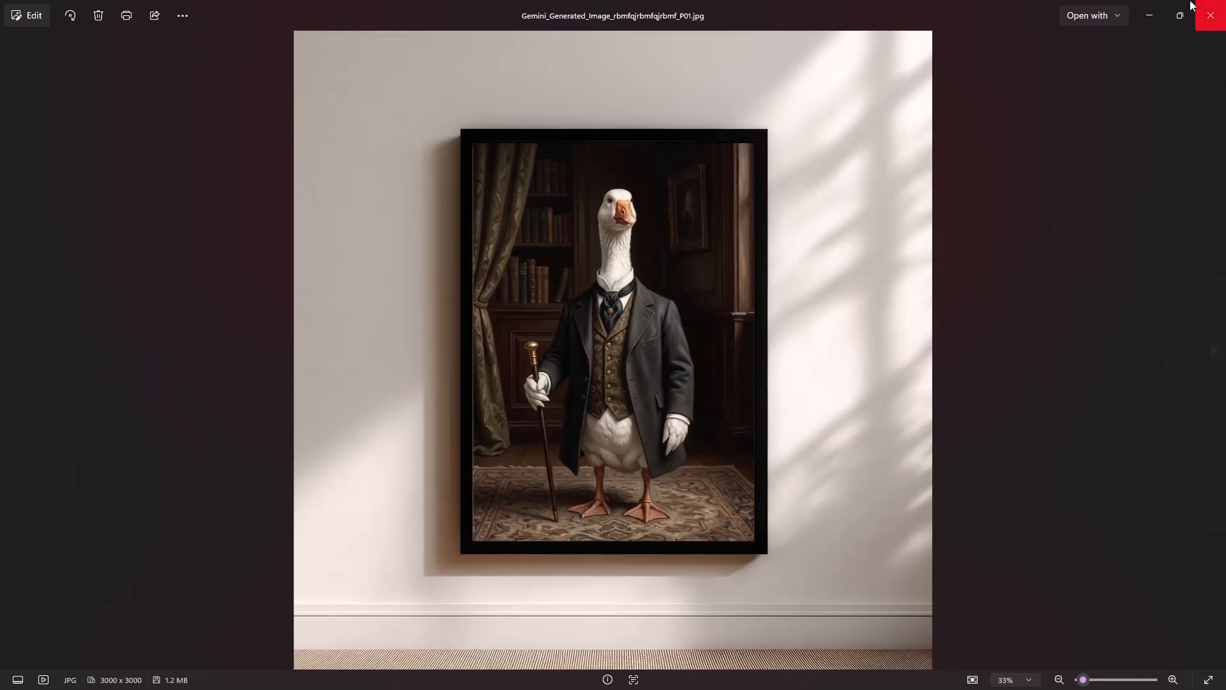
click(1140, 11)
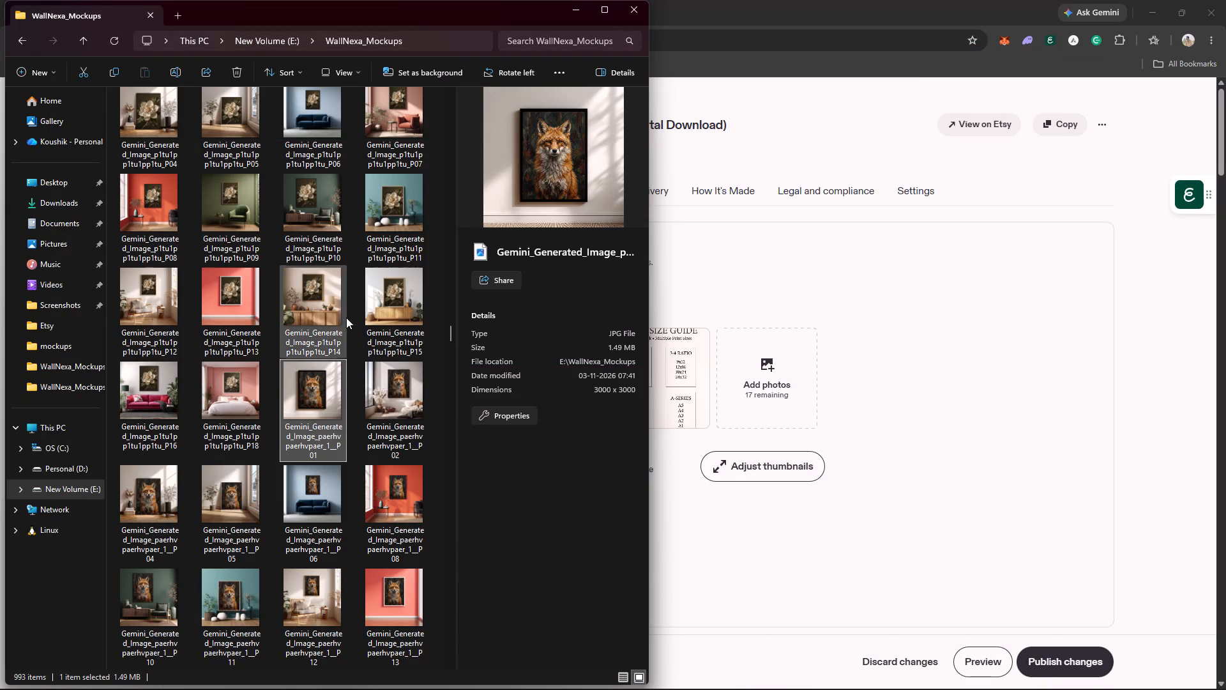
Select the 13 remaining red fox mockups in WallNexa_Mockups and add them to the listing's photos in Chrome.
scroll(384, 395, down, 1)
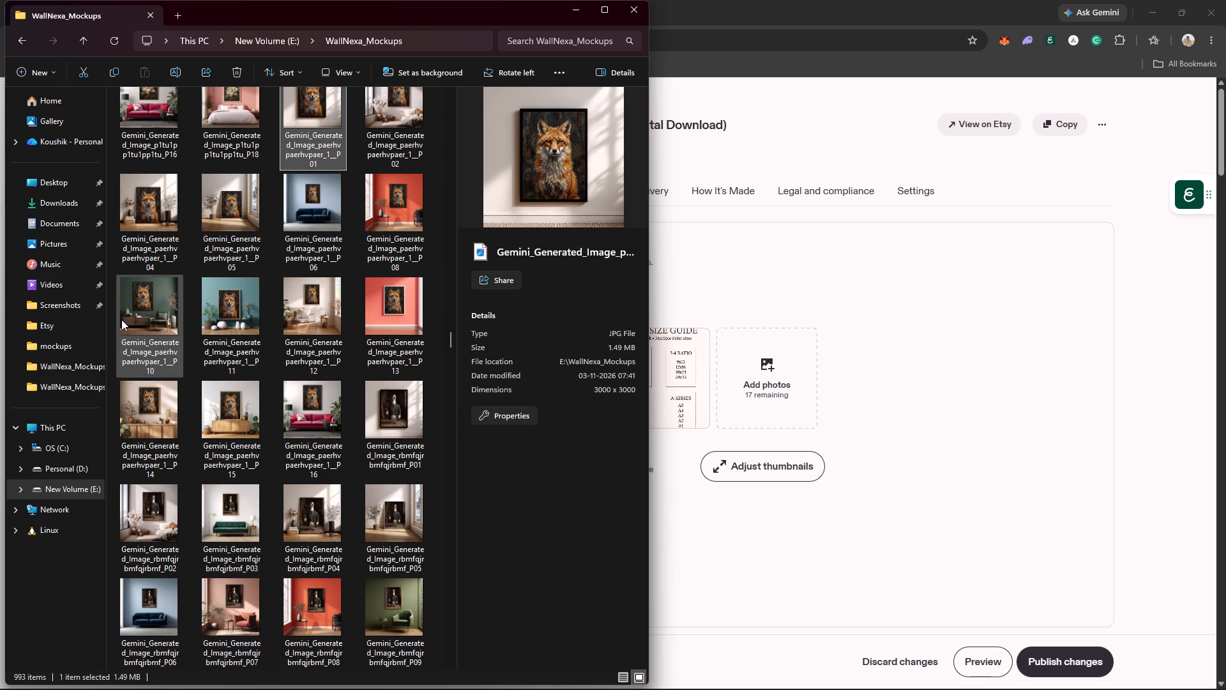
drag(111, 203, 405, 332)
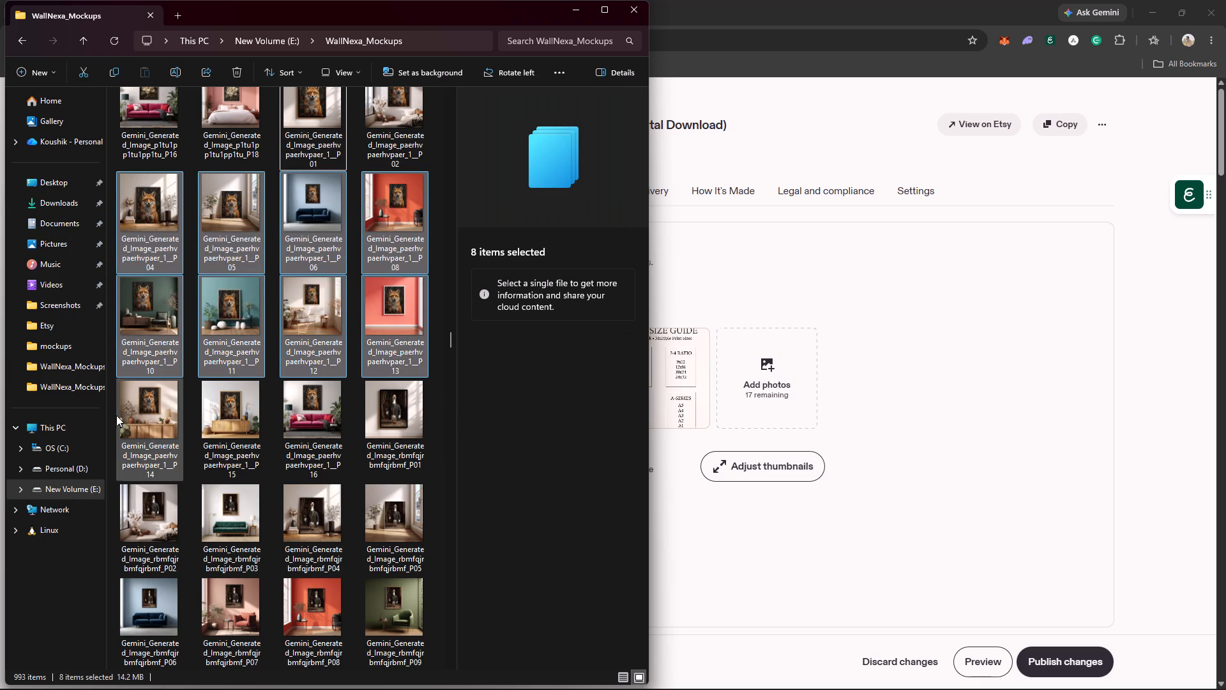
ctrl+drag(112, 417, 303, 411)
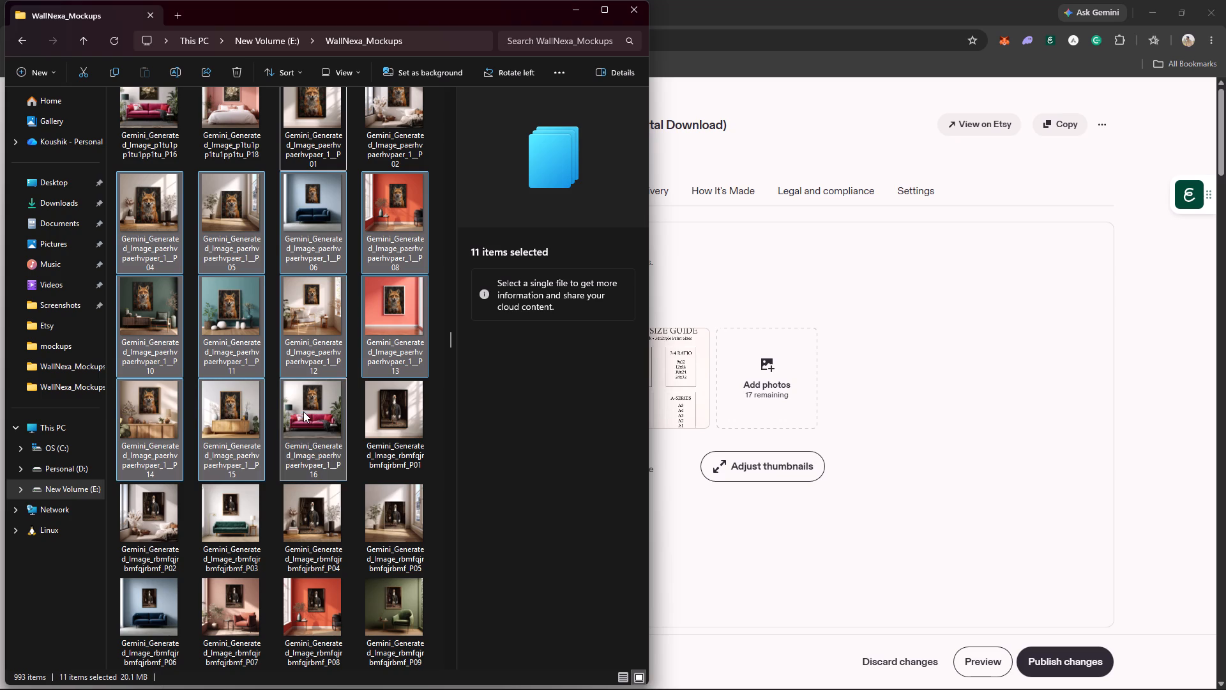
ctrl+click(315, 118)
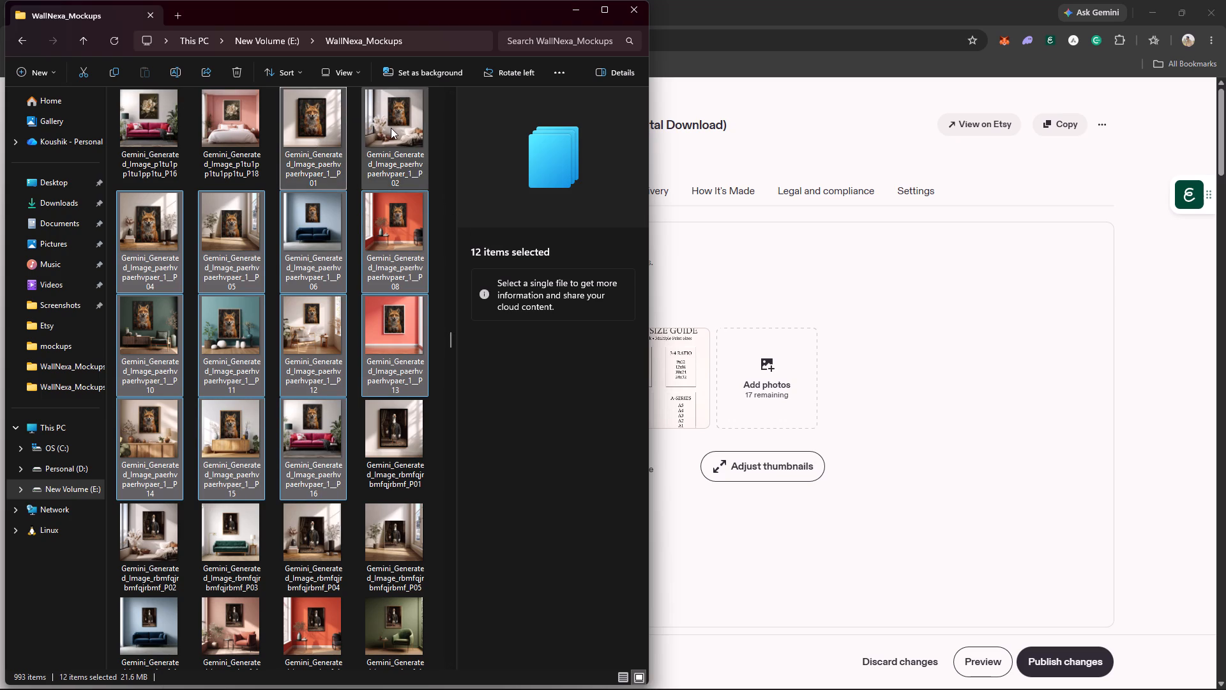
ctrl+click(392, 128)
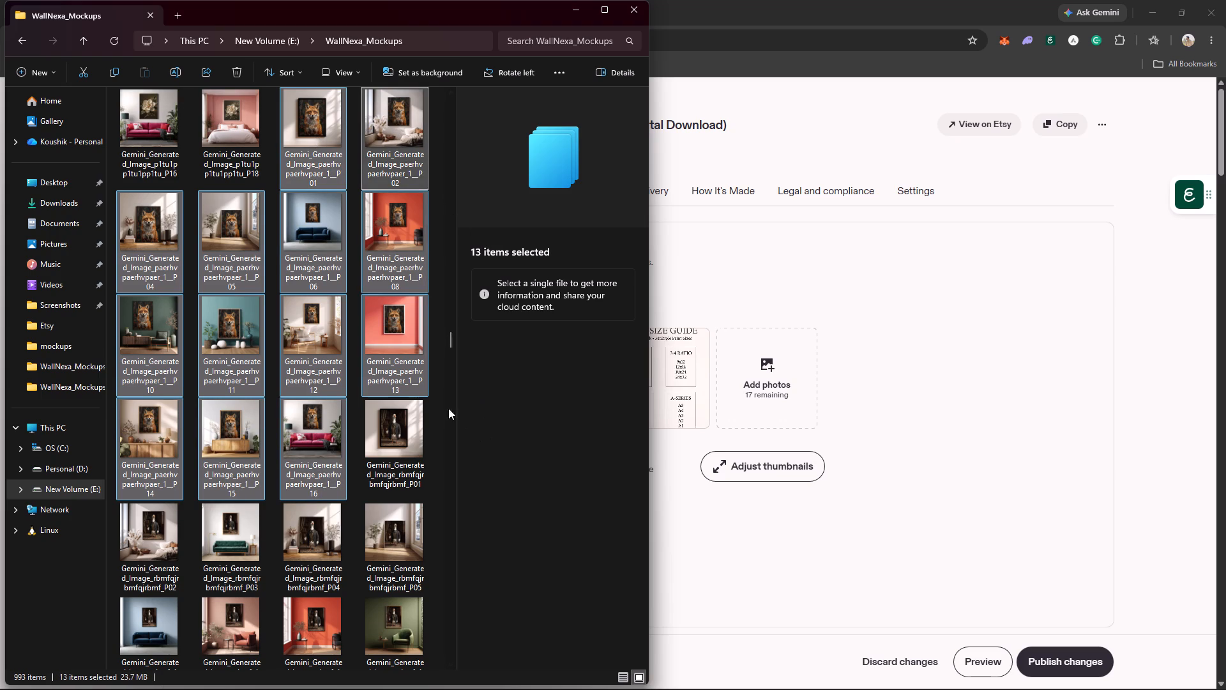
drag(388, 329, 770, 379)
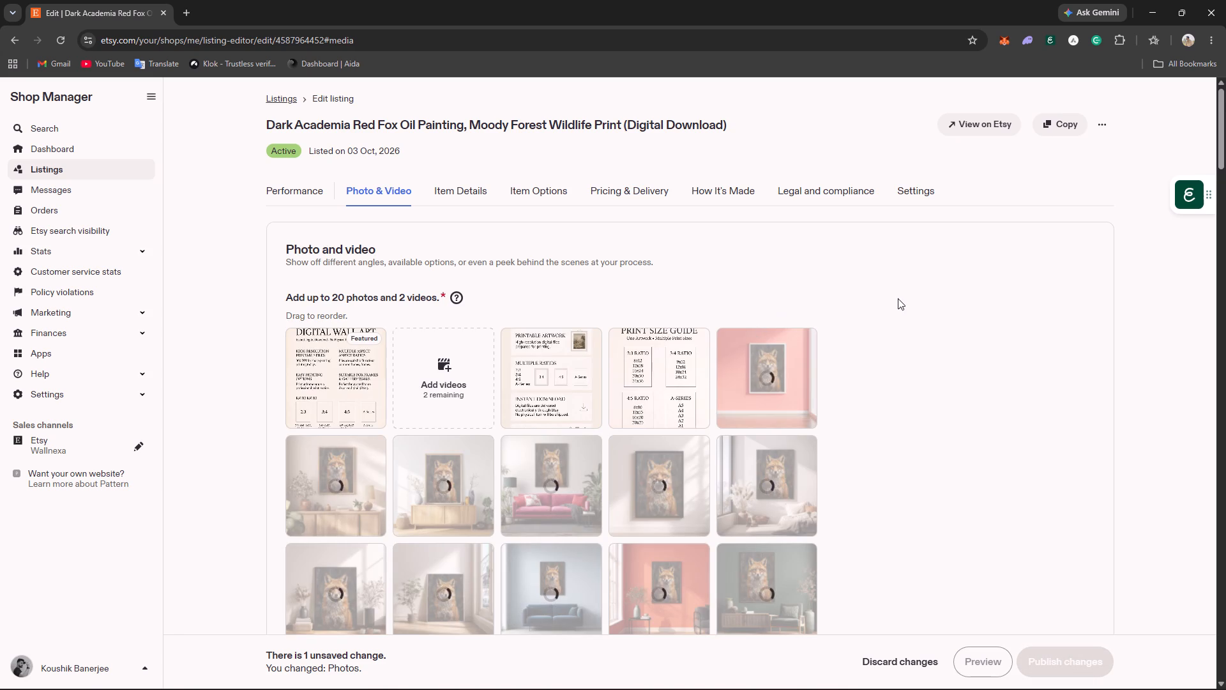
Move the close-up fox mockup with the black frame on the plain wall to the listing's first photo slot.
scroll(898, 298, down, 3)
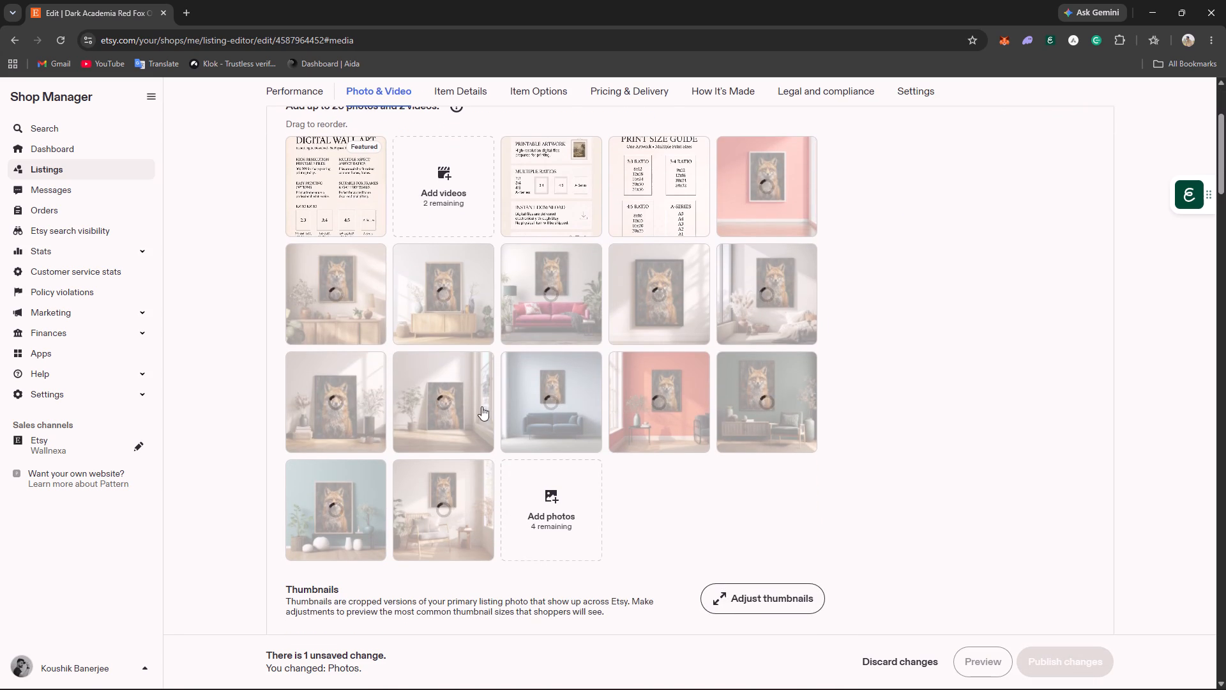
drag(670, 299, 409, 206)
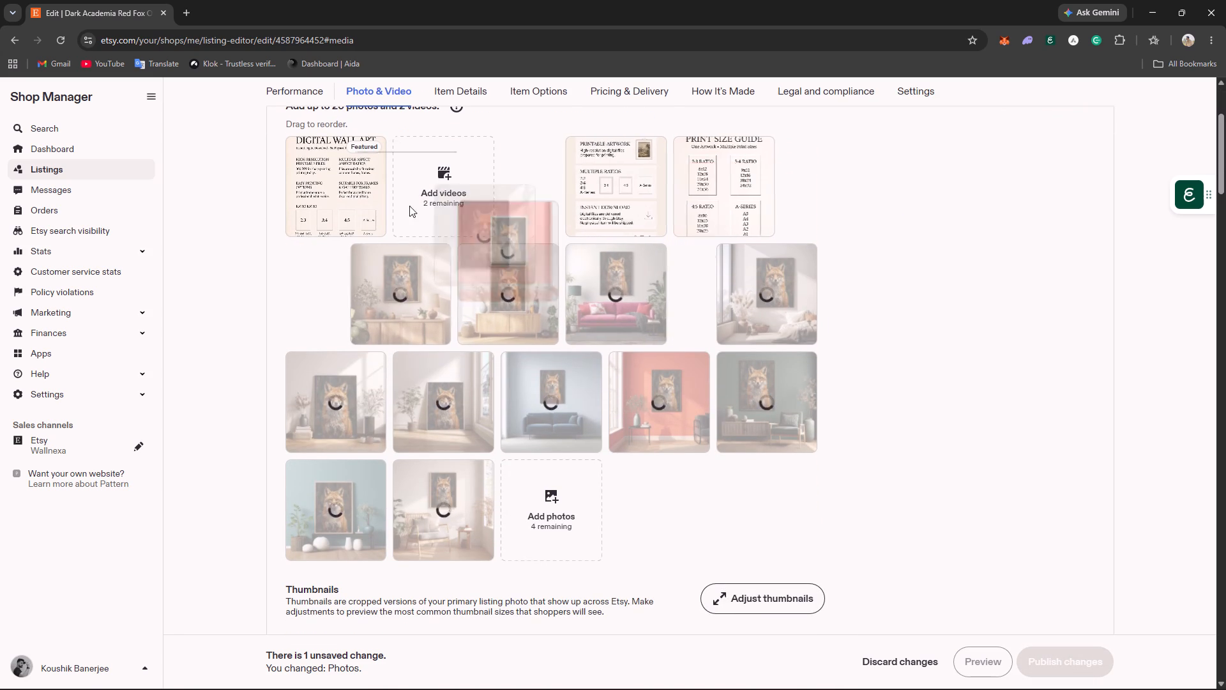
drag(409, 206, 345, 201)
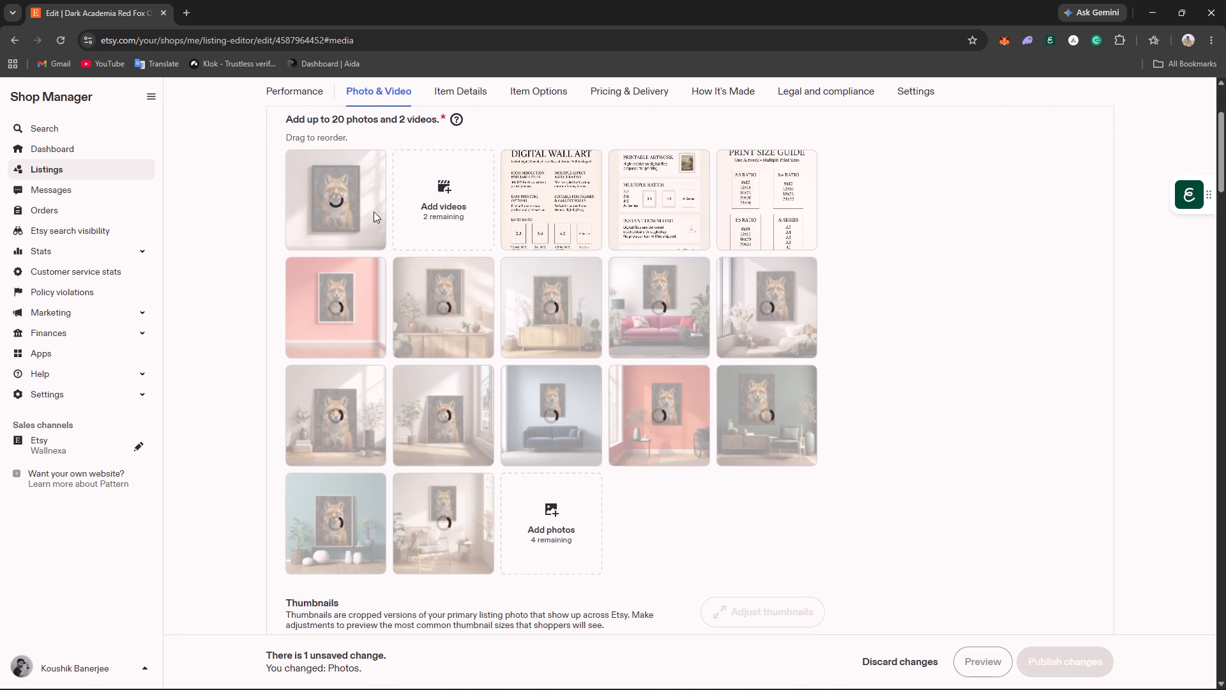
Move the Digital Wall Art, Printable Artwork and Print Size Guide graphics, in that order, to the end of the listing's photos.
drag(536, 195, 530, 449)
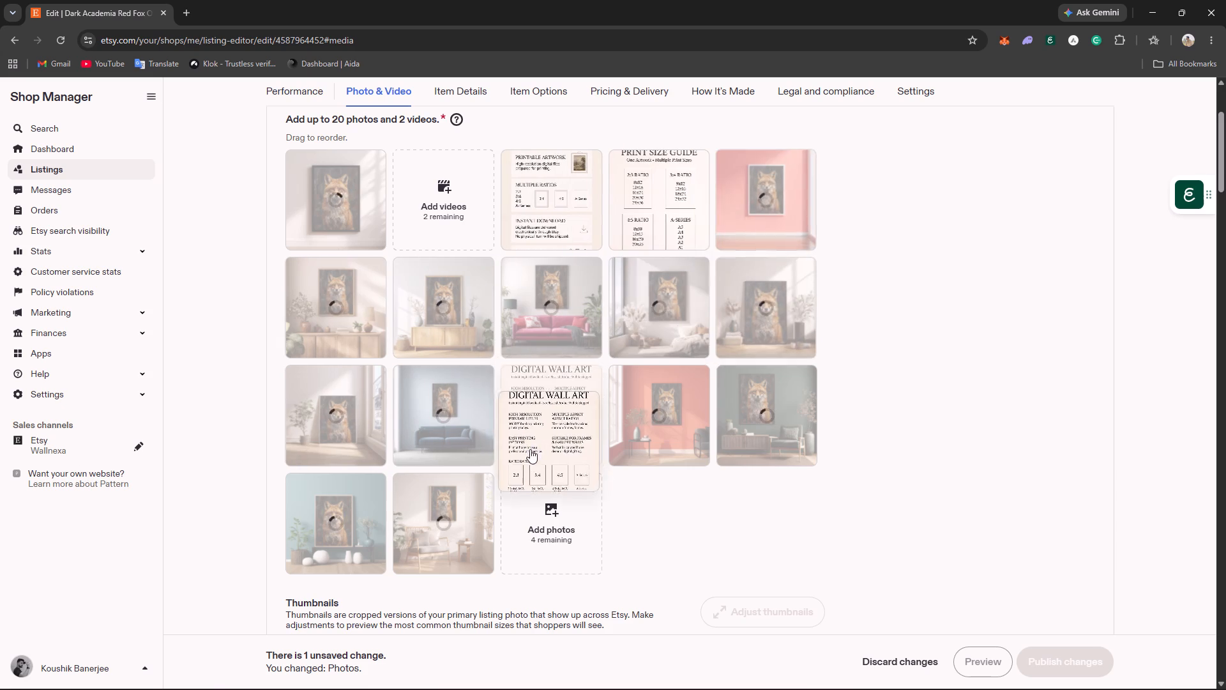
drag(530, 449, 434, 520)
drag(556, 187, 480, 515)
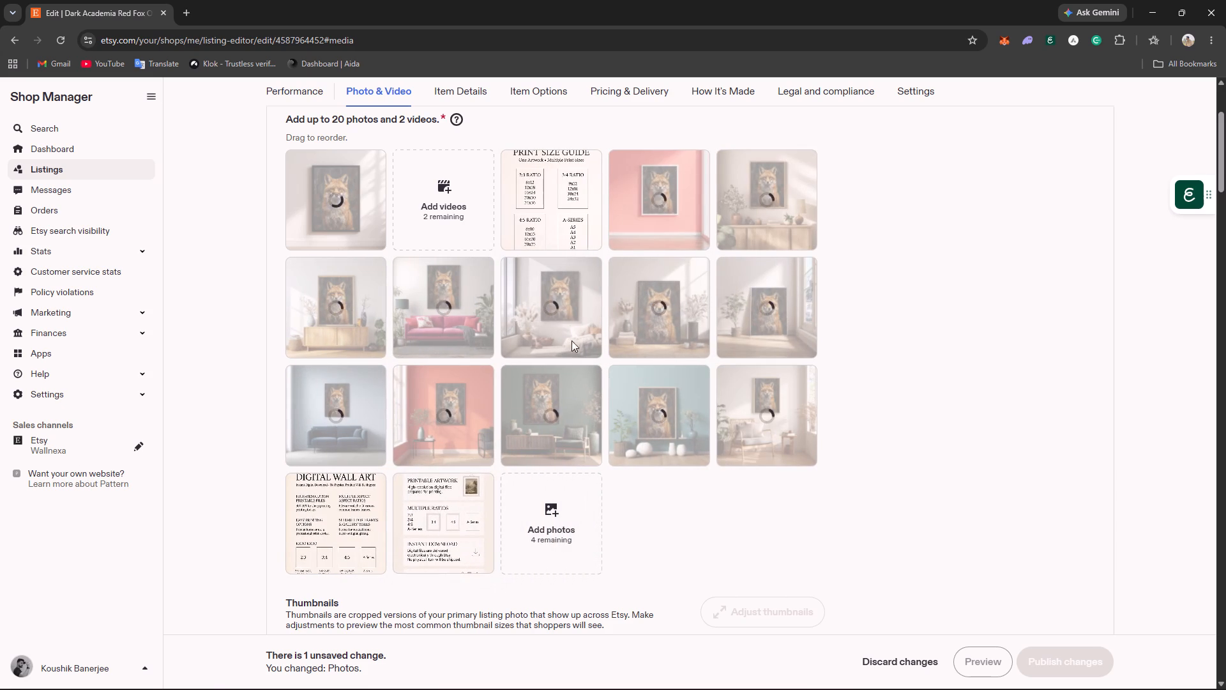
drag(564, 178, 516, 507)
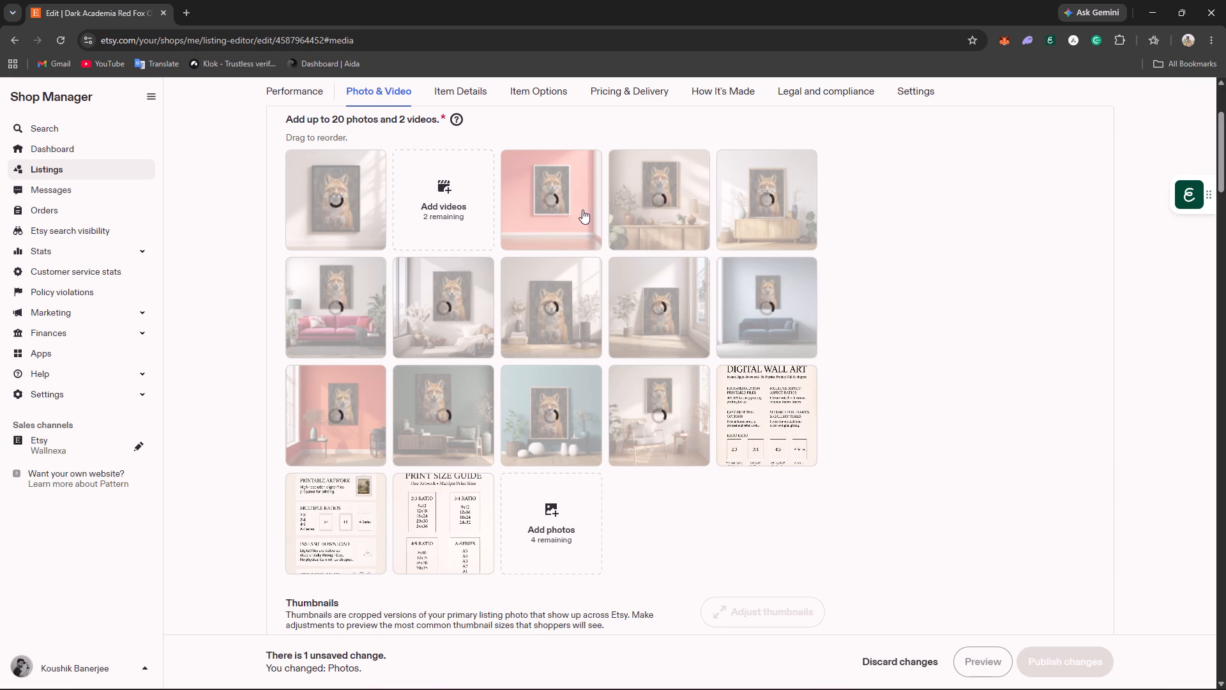
Move the fox mockup above the light wooden sideboard to the second photo slot and the one by the window with white cushions to third.
click(667, 200)
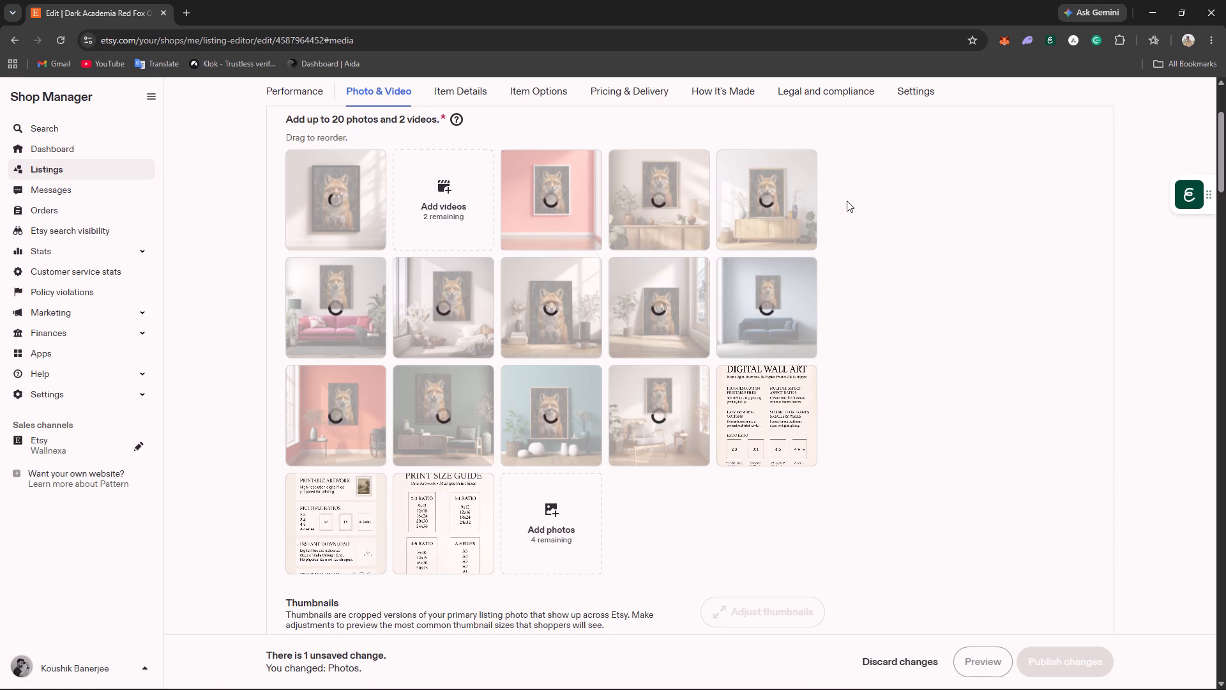
drag(783, 199, 649, 195)
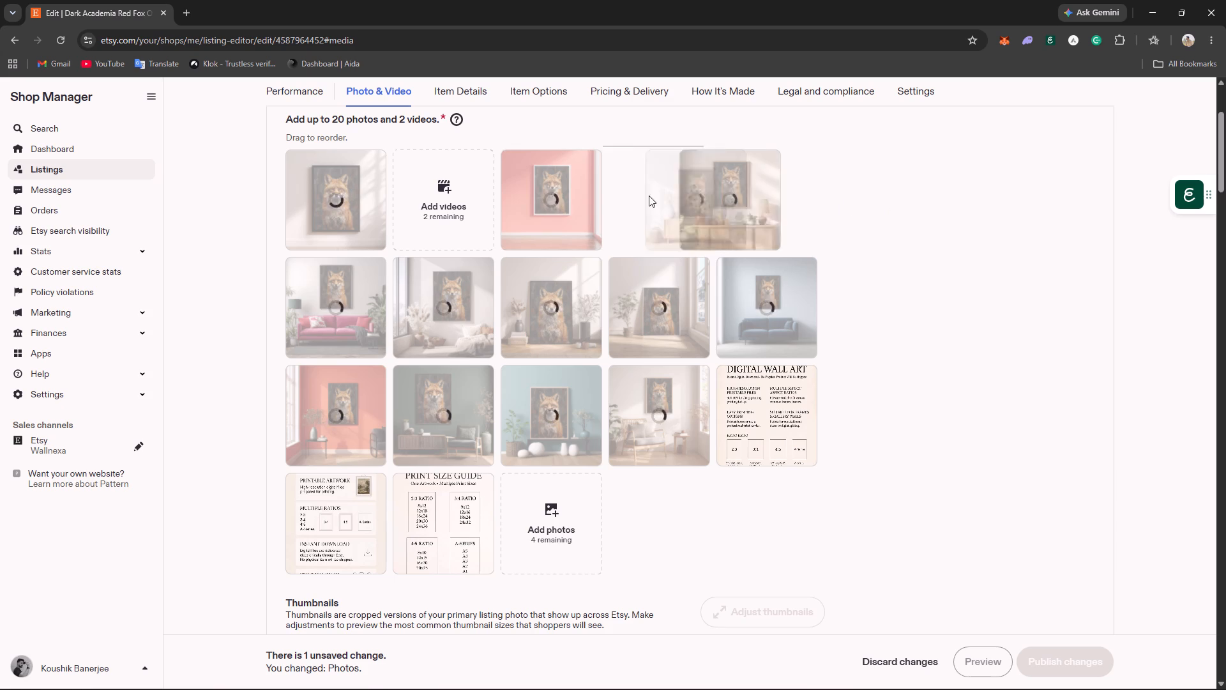
drag(649, 195, 557, 199)
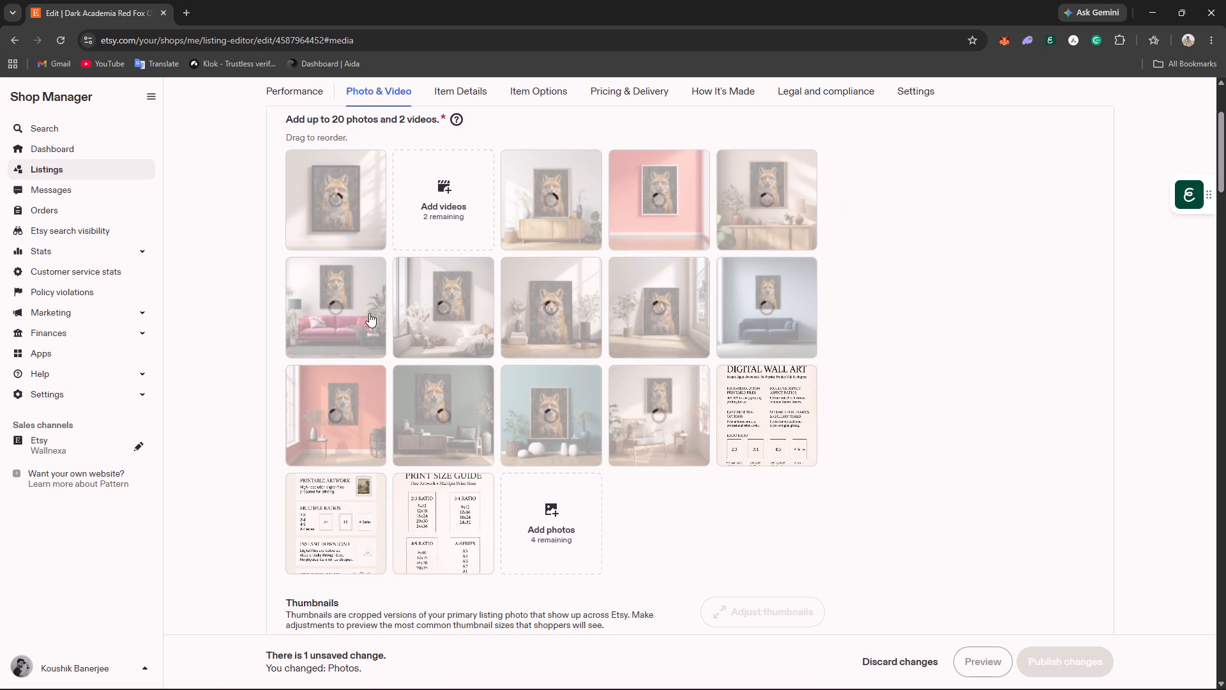
drag(445, 314, 545, 282)
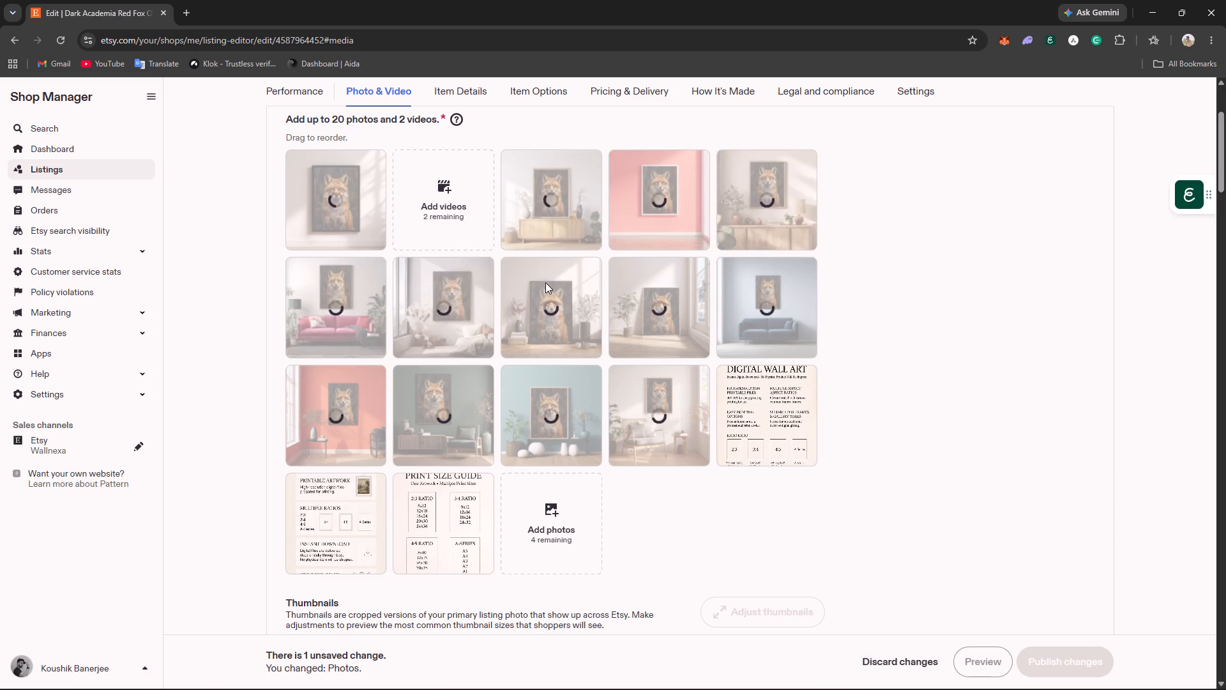
drag(545, 282, 670, 221)
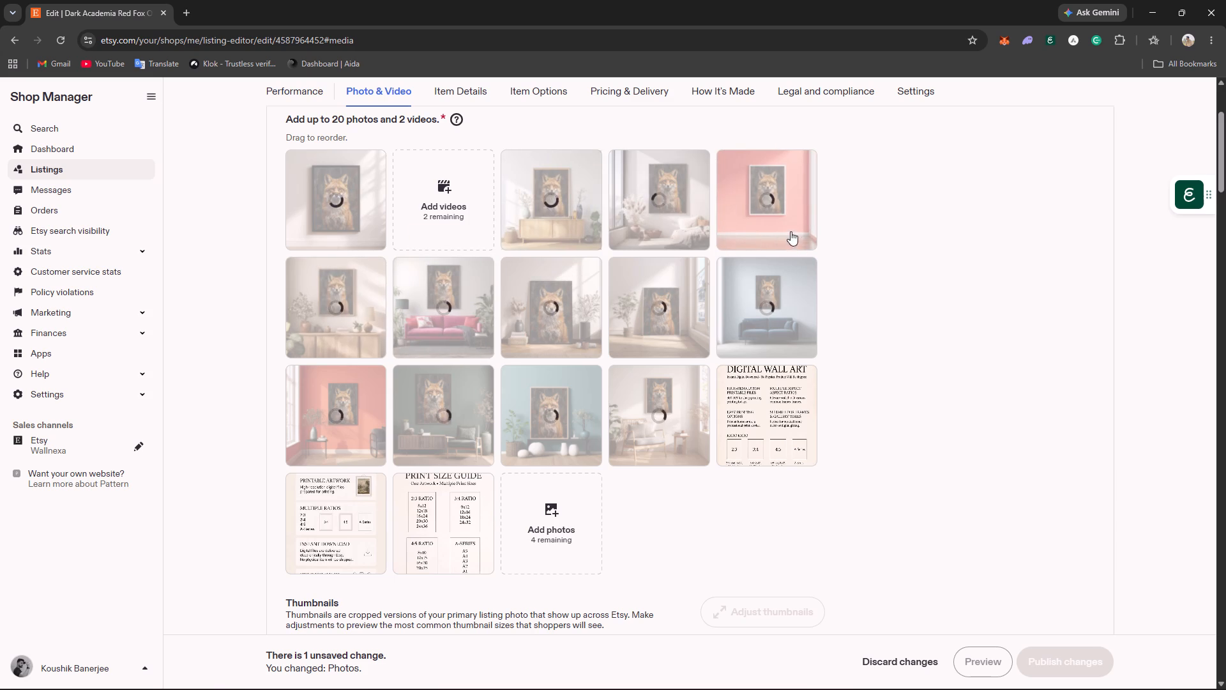
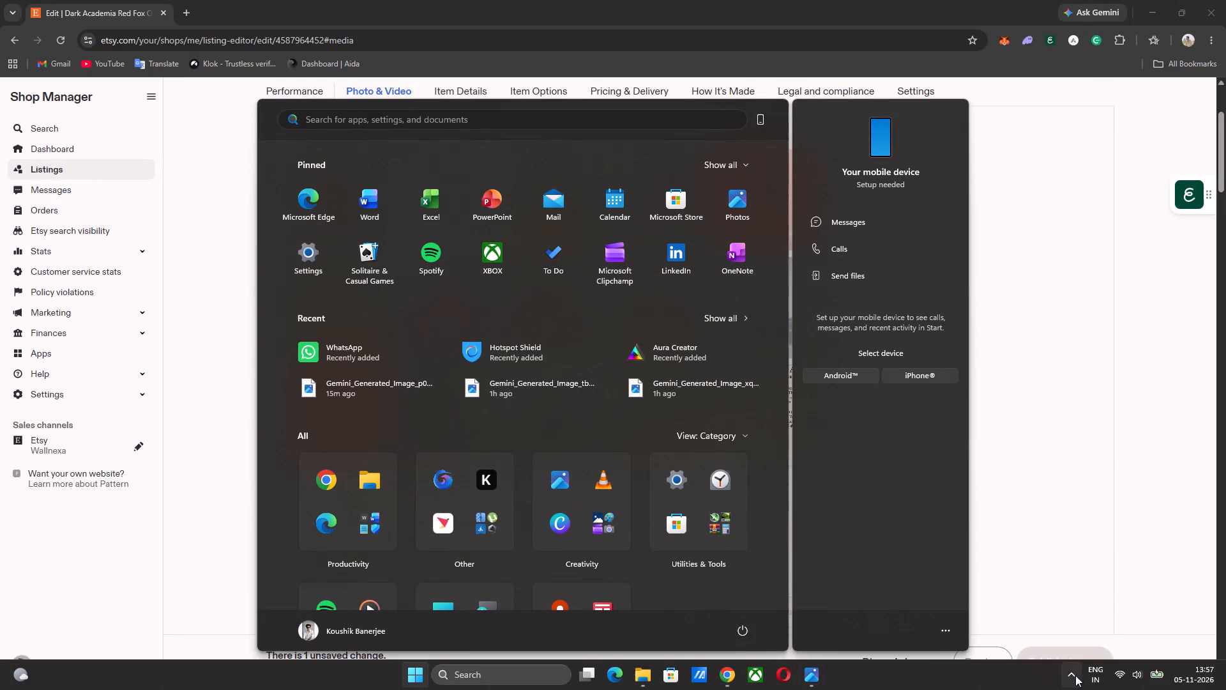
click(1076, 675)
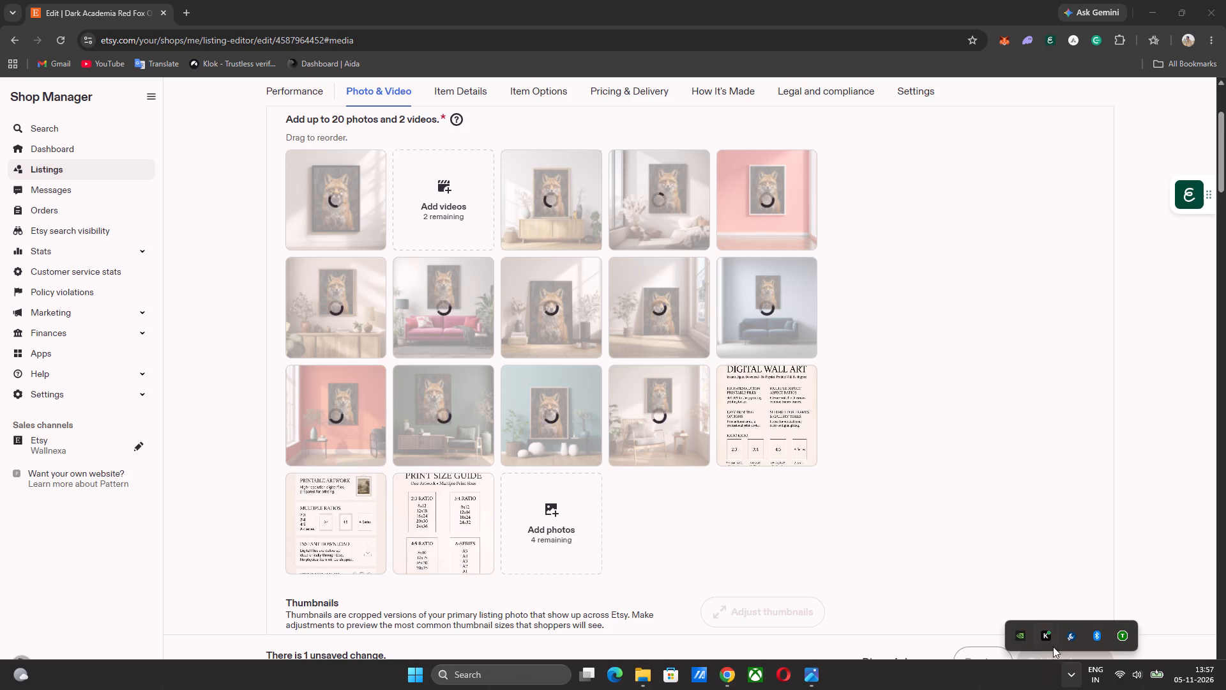
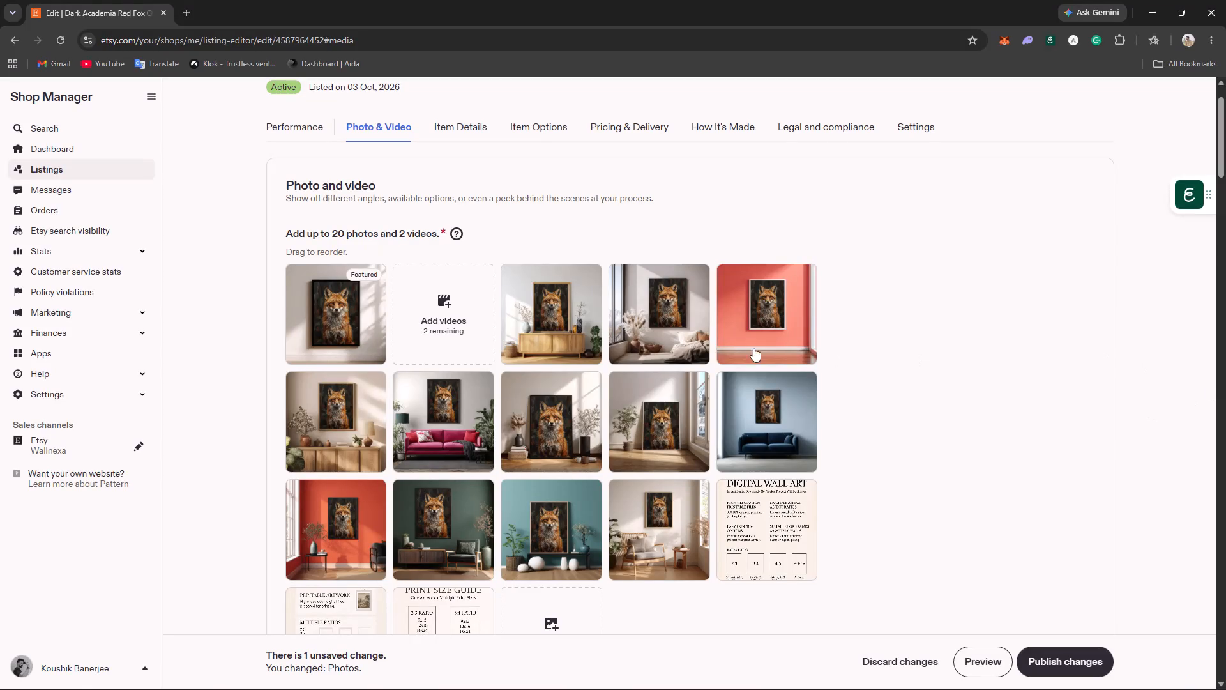
Publish the photo changes to the Dark Academia Red Fox listing.
click(1081, 657)
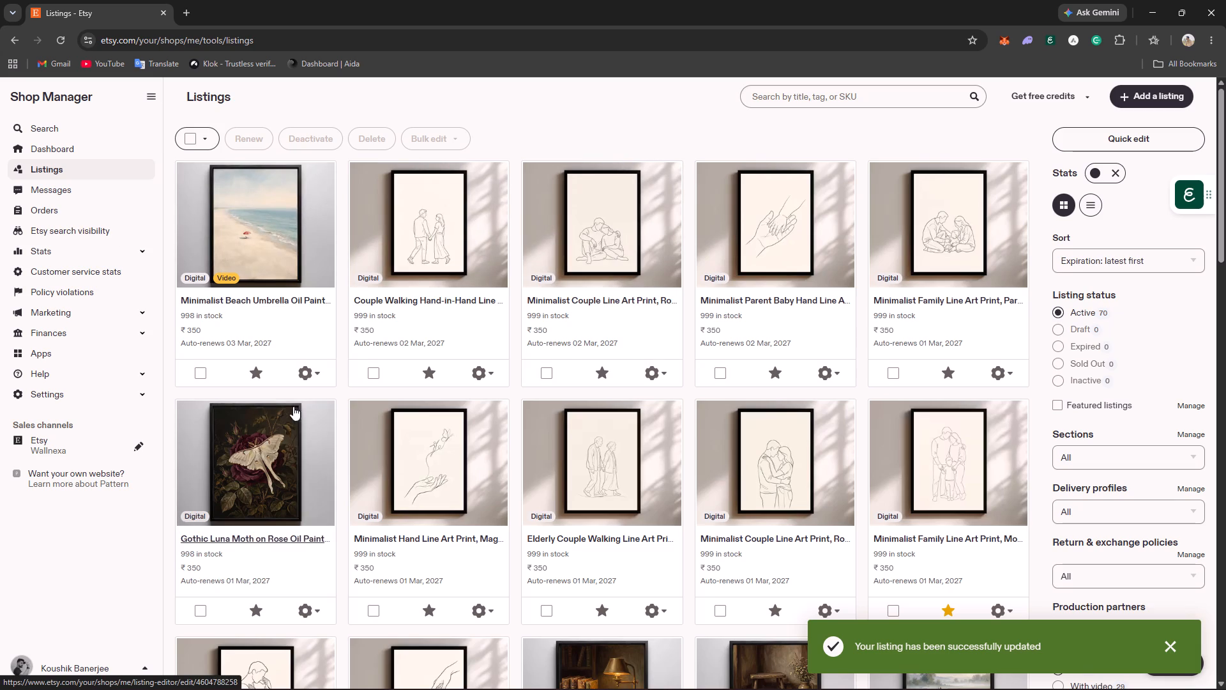
Look through the first page of active listings, examining their cover images down to the end of the page.
scroll(801, 308, down, 3)
scroll(741, 351, down, 2)
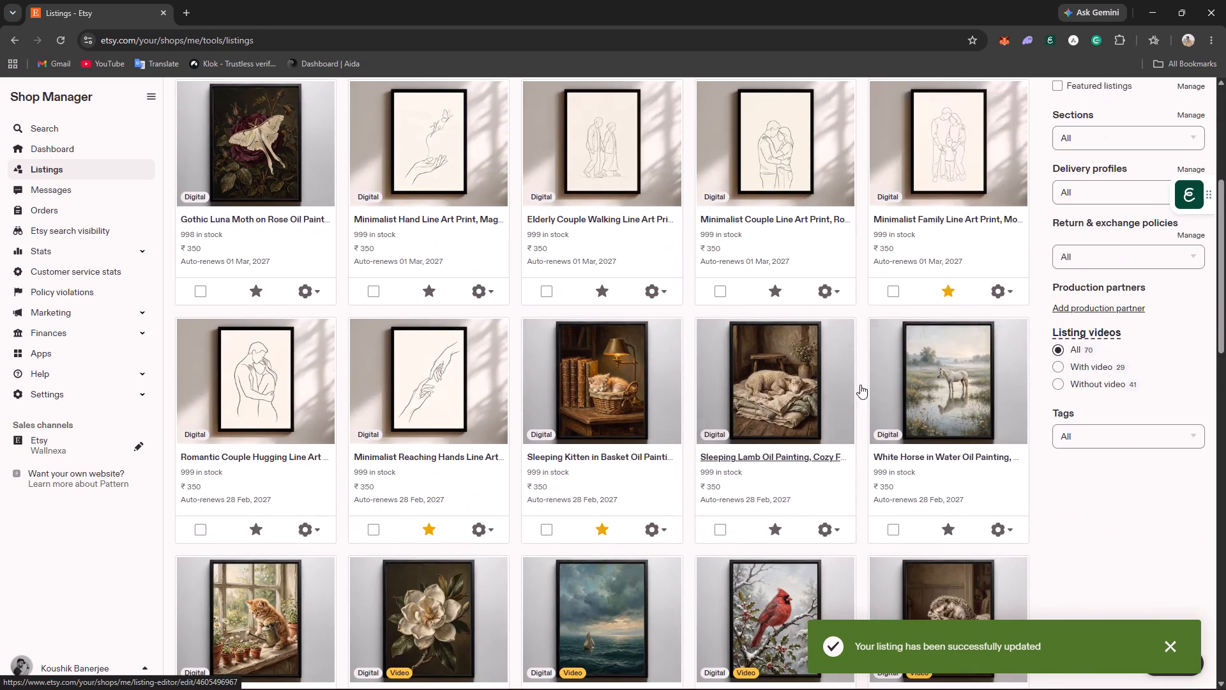
scroll(927, 385, down, 2)
scroll(515, 483, down, 3)
scroll(660, 442, down, 1)
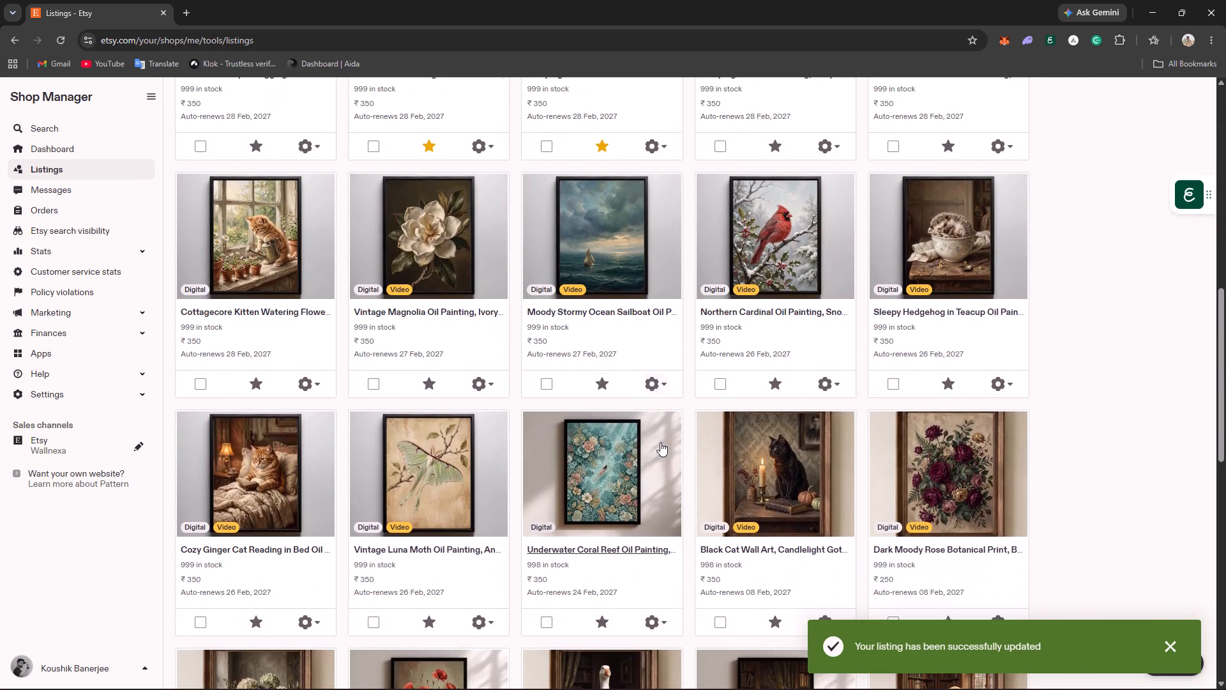
scroll(773, 464, down, 2)
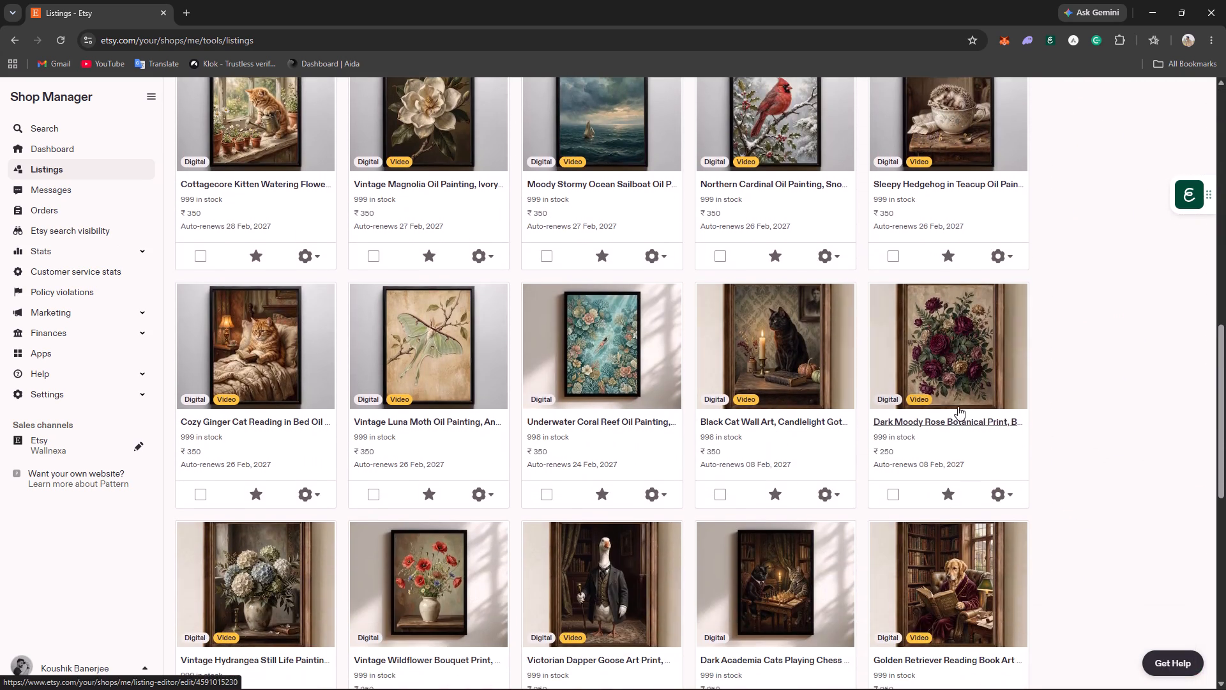
scroll(708, 446, down, 1)
scroll(589, 500, down, 3)
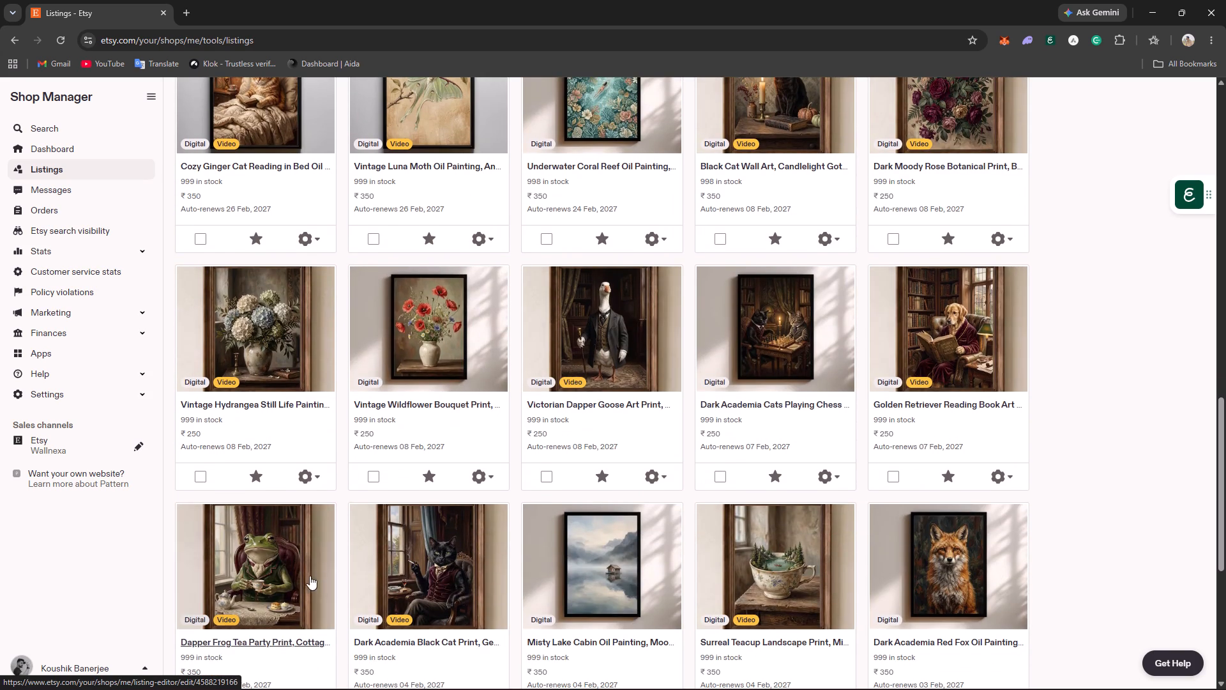
scroll(953, 539, down, 4)
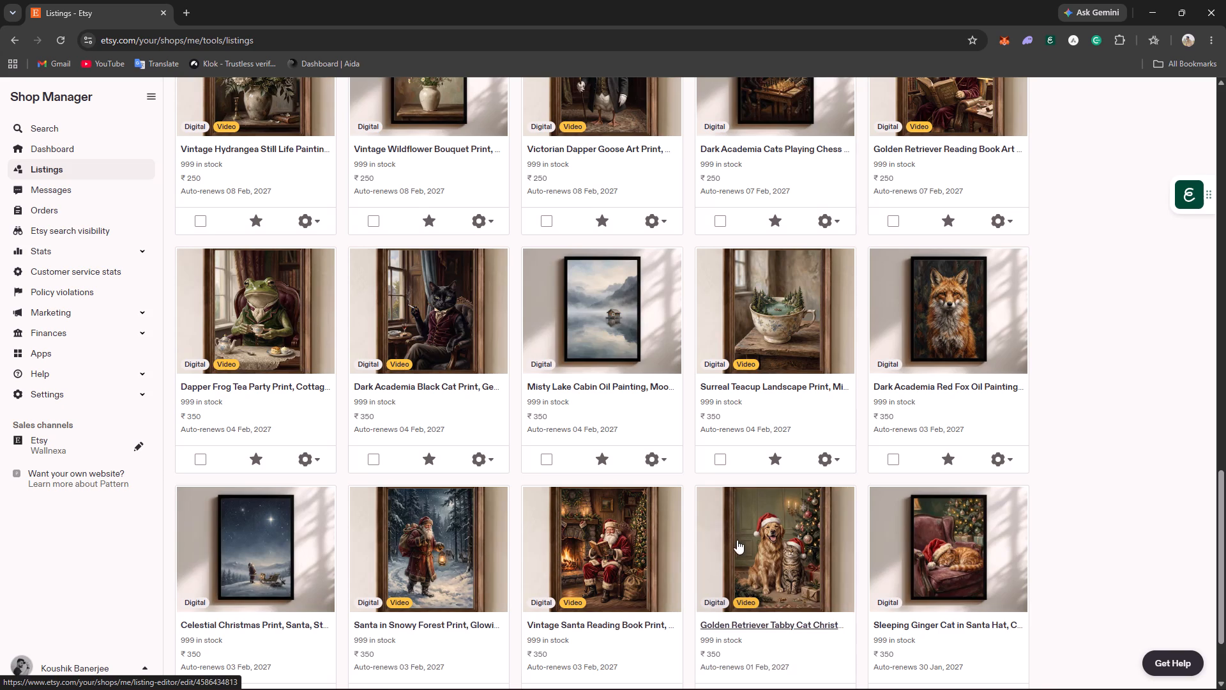
scroll(969, 537, down, 5)
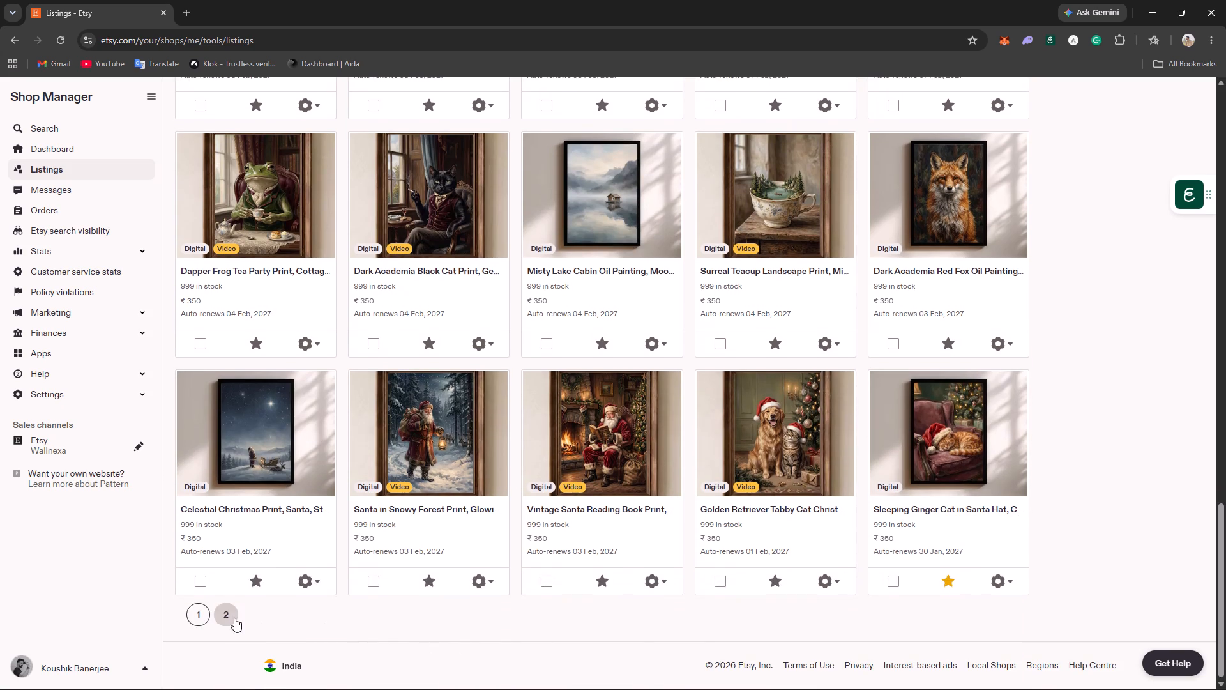
Open page 2 of the active listings and examine the cover images down to the last row.
click(229, 617)
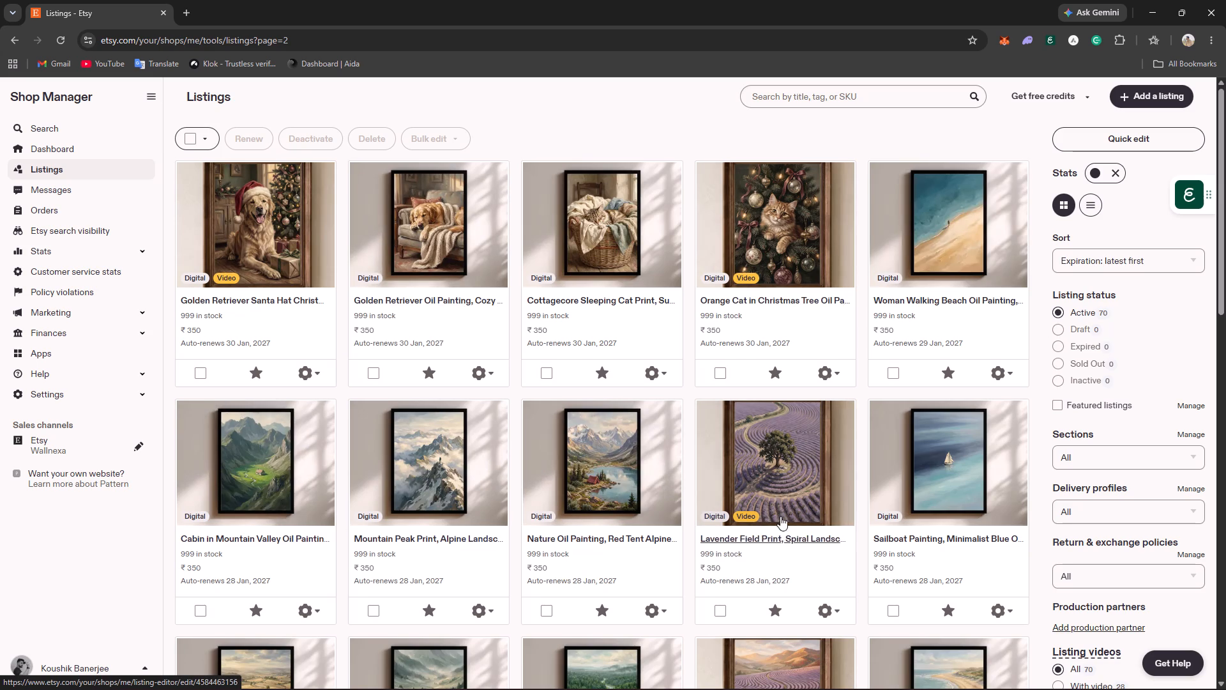
scroll(789, 516, down, 3)
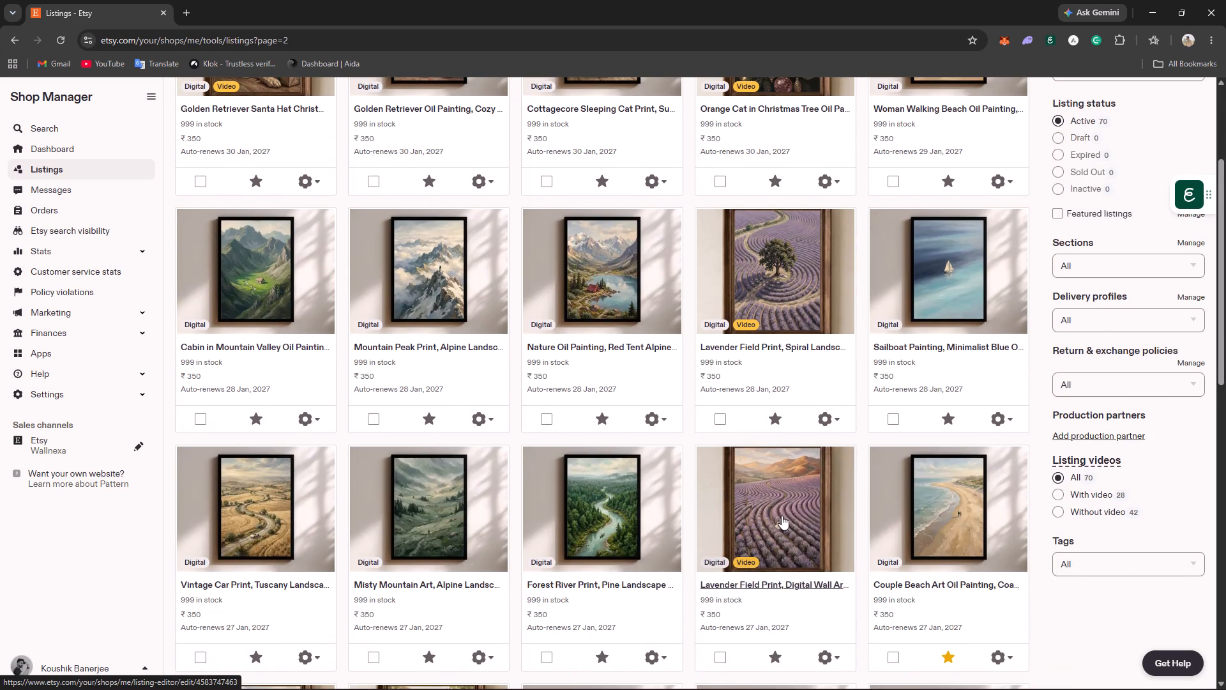
scroll(782, 516, down, 4)
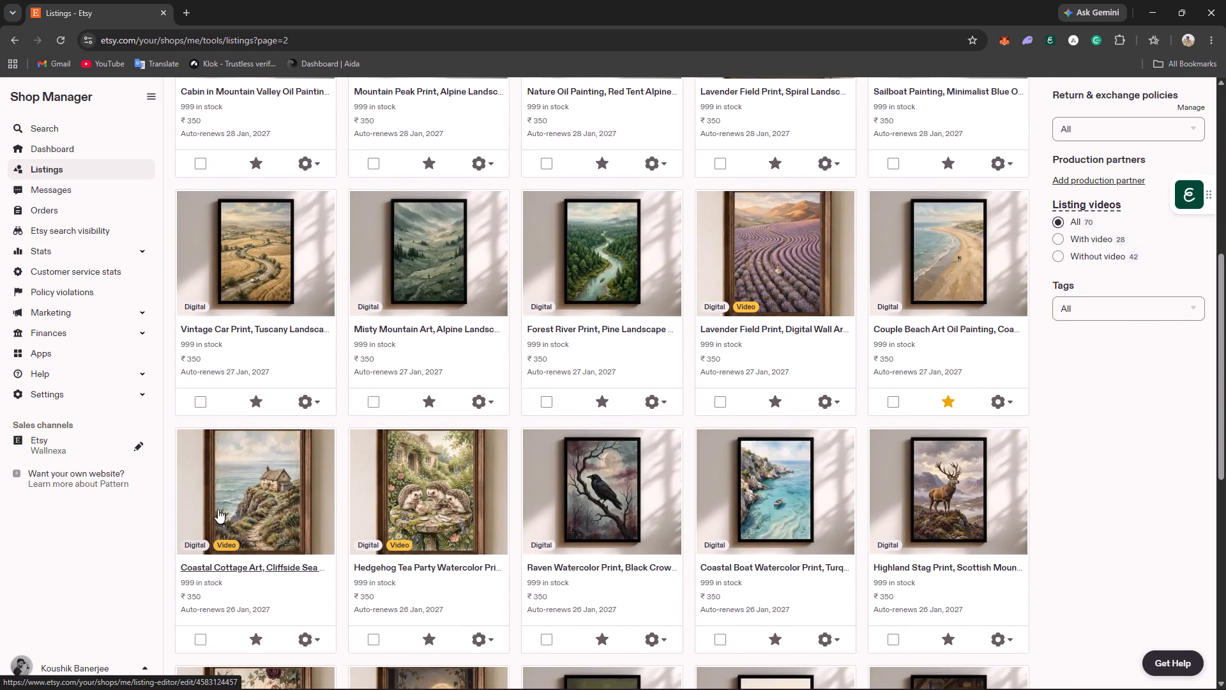
scroll(956, 495, down, 1)
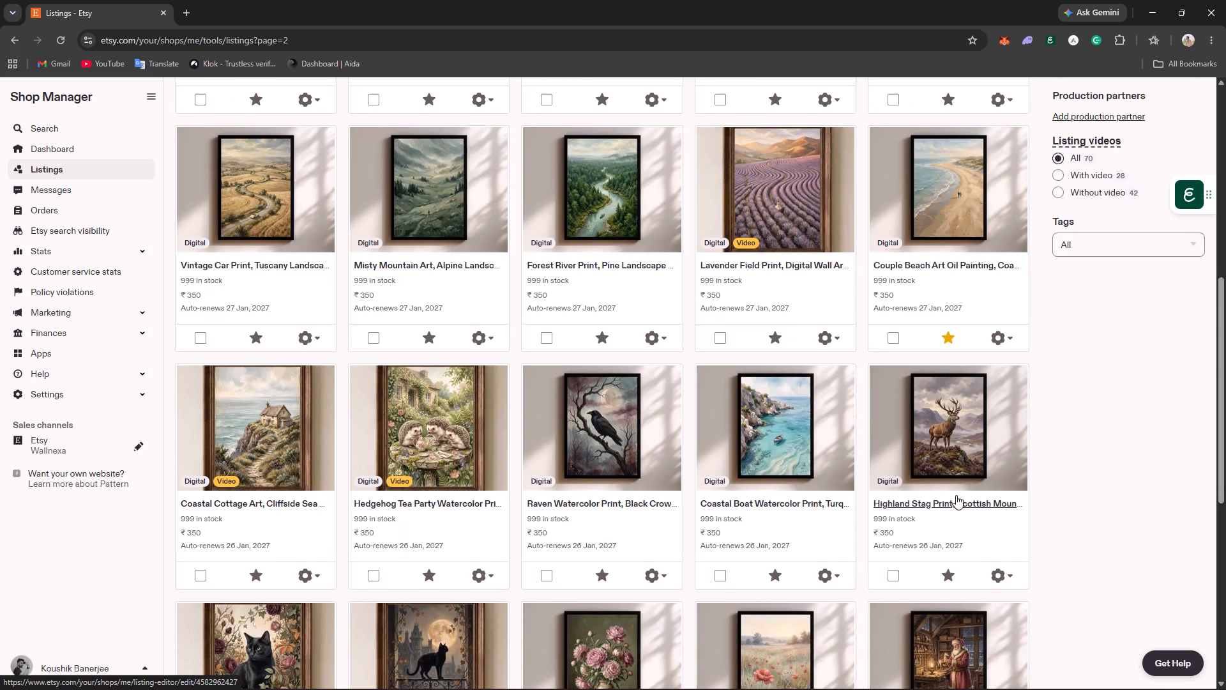
scroll(831, 491, down, 4)
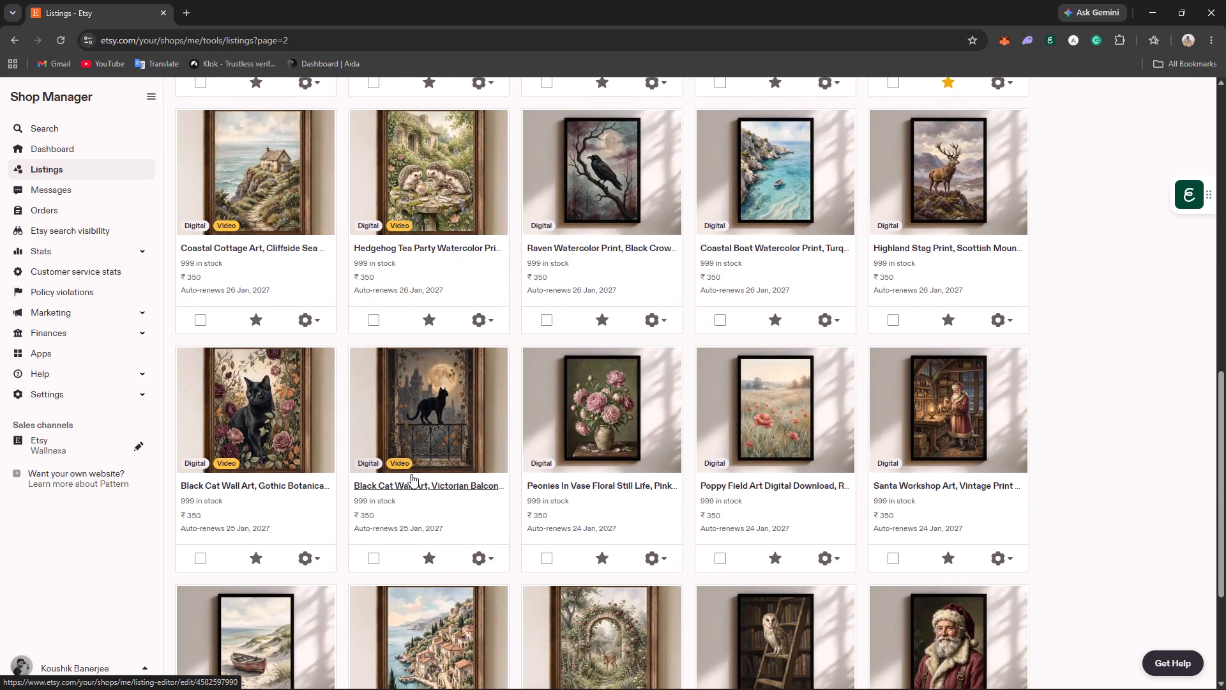
scroll(955, 462, down, 3)
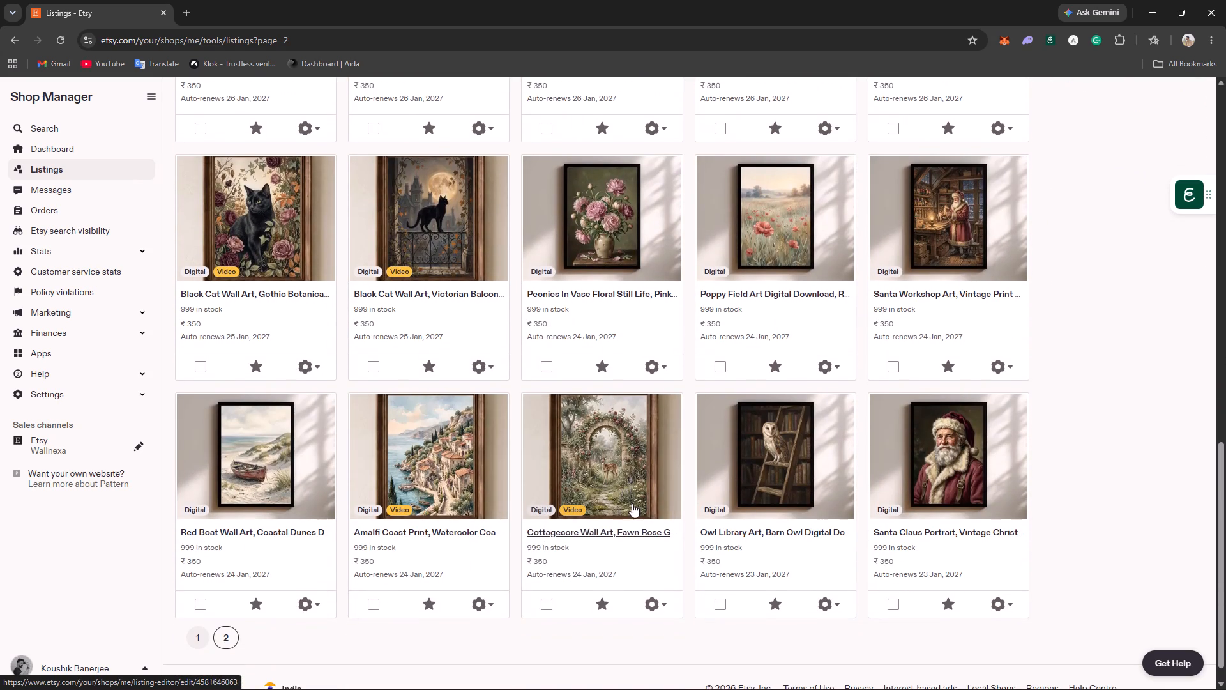
scroll(617, 497, down, 6)
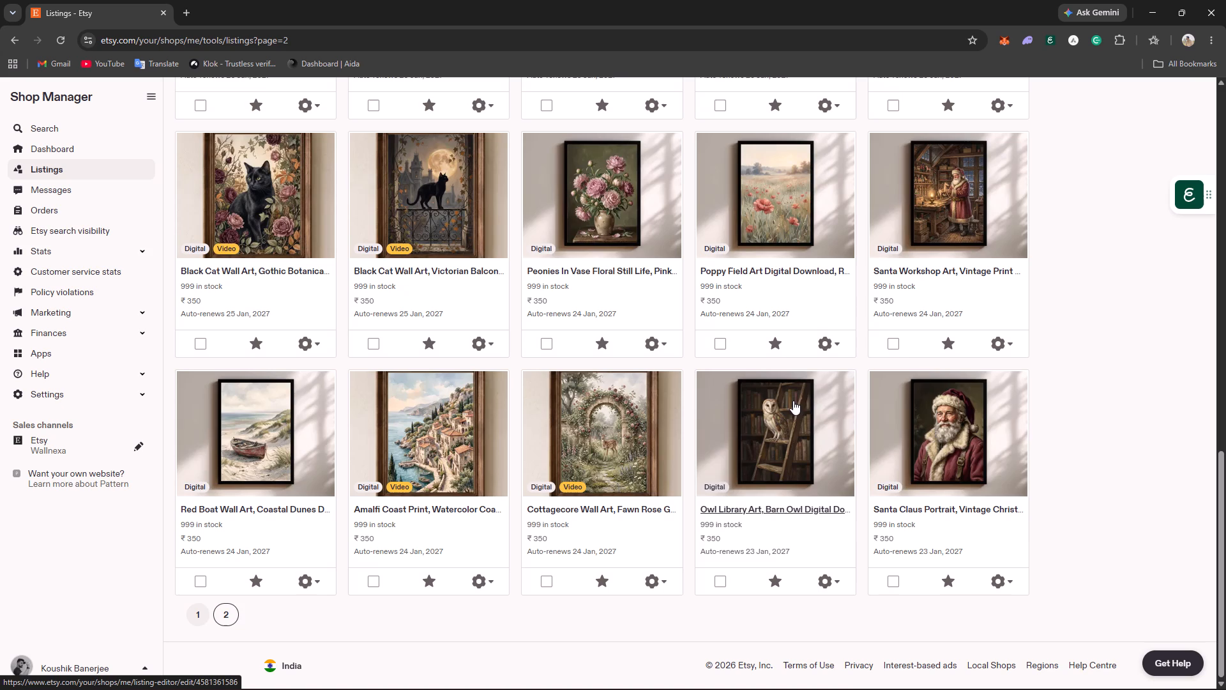
Minimize the browser and the WallNexa_Mockups folder window to leave the desktop clear.
click(1149, 3)
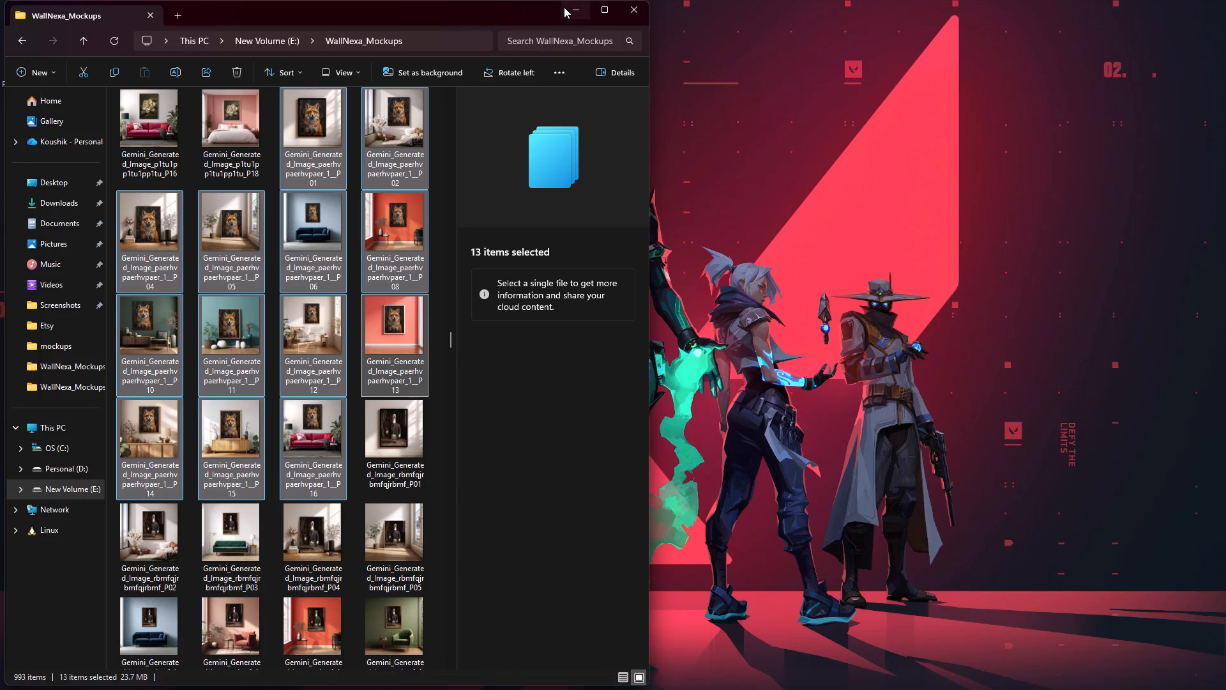
click(564, 7)
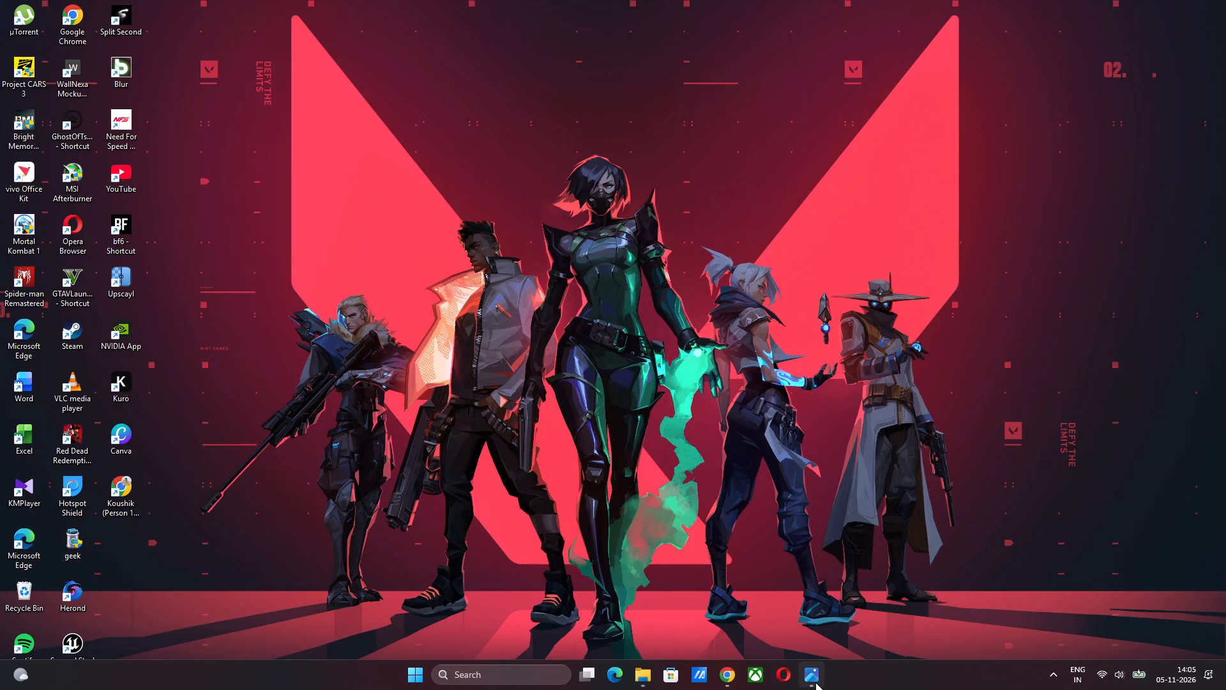
click(719, 671)
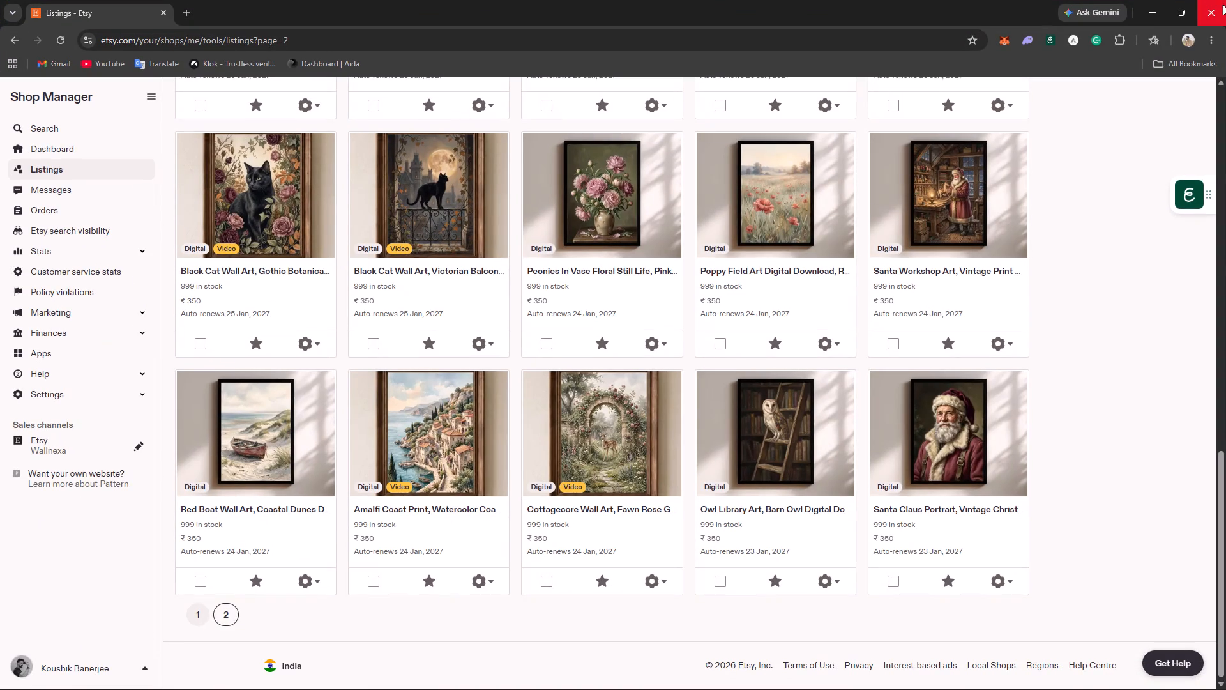
click(1151, 6)
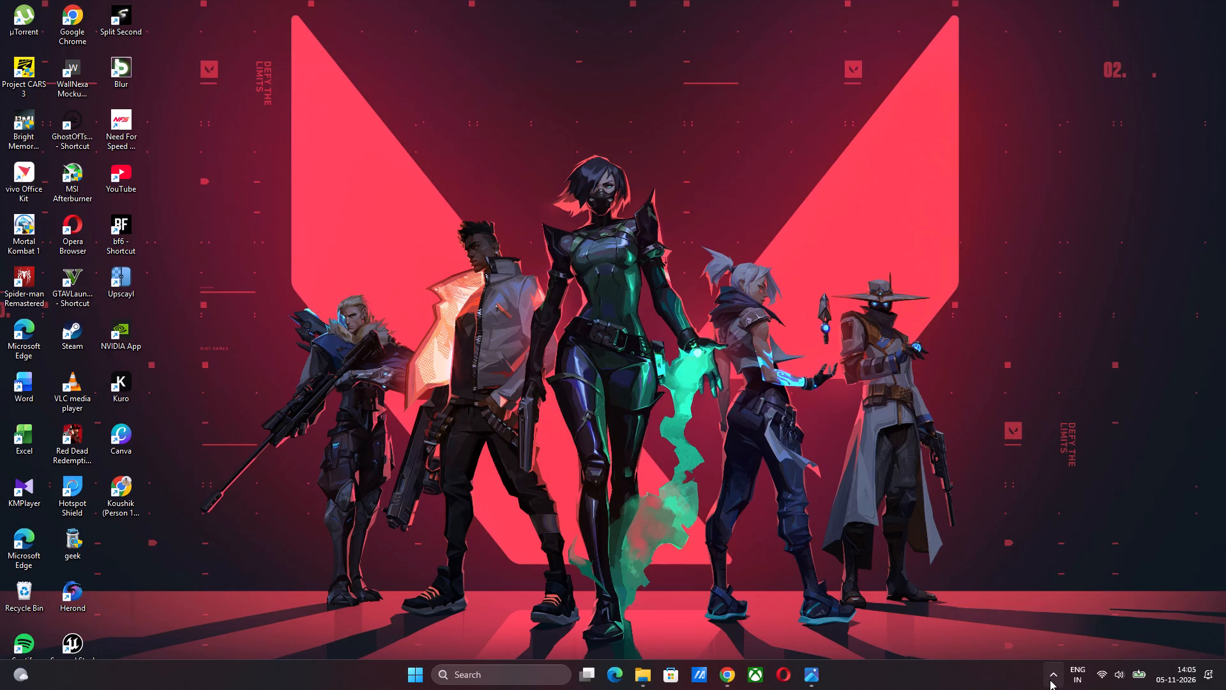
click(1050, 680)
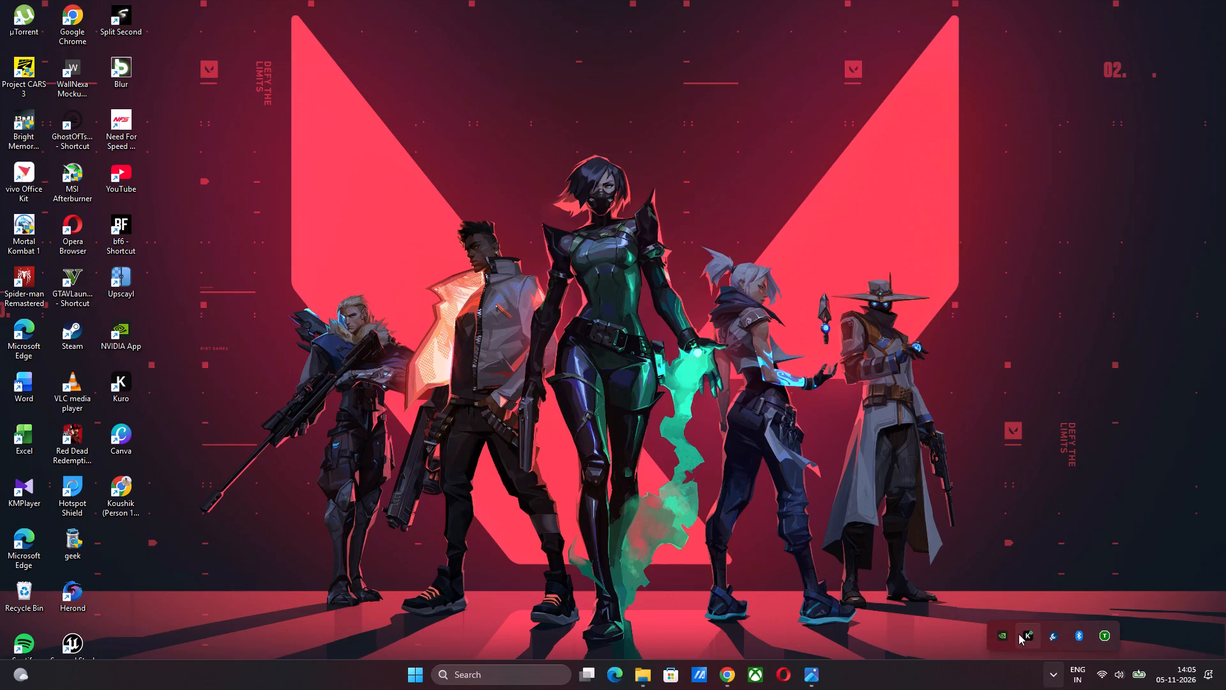